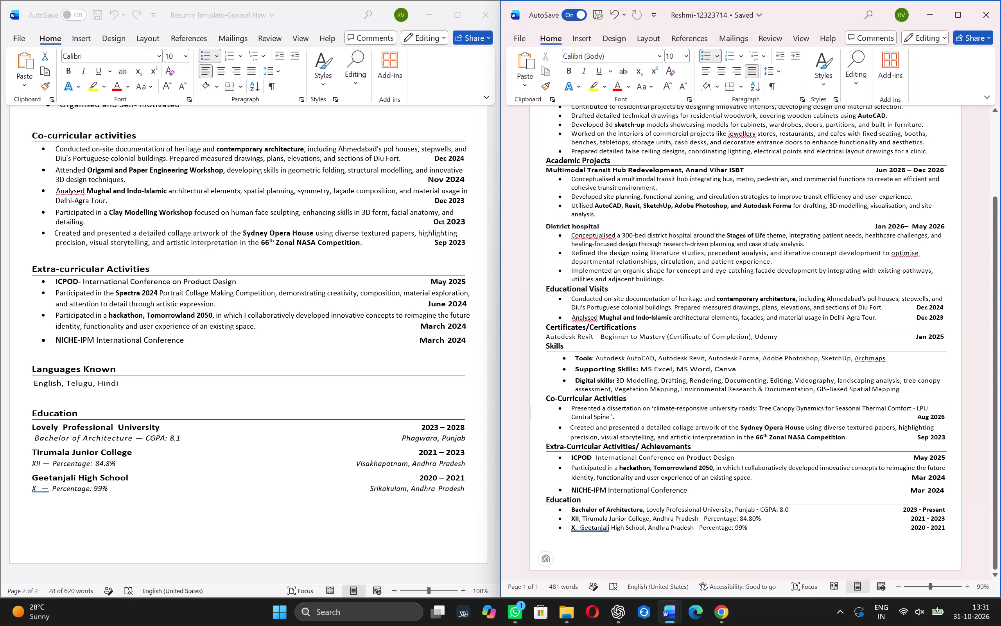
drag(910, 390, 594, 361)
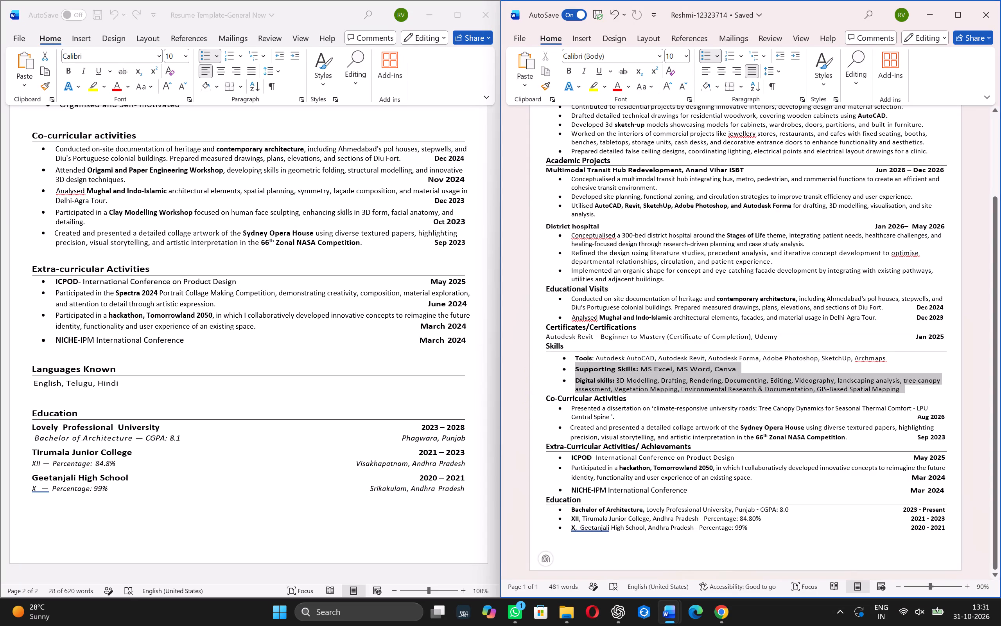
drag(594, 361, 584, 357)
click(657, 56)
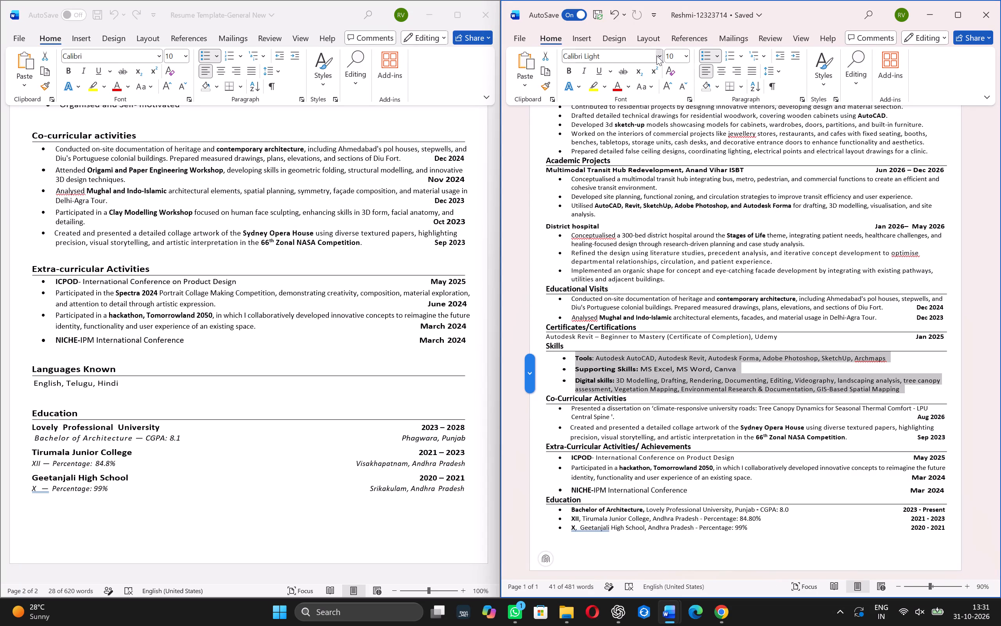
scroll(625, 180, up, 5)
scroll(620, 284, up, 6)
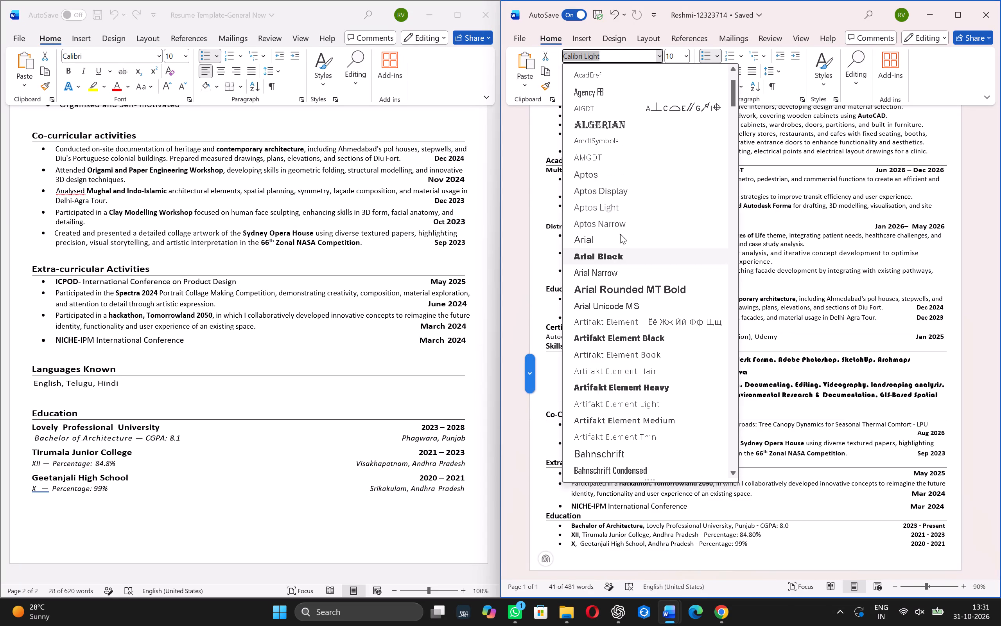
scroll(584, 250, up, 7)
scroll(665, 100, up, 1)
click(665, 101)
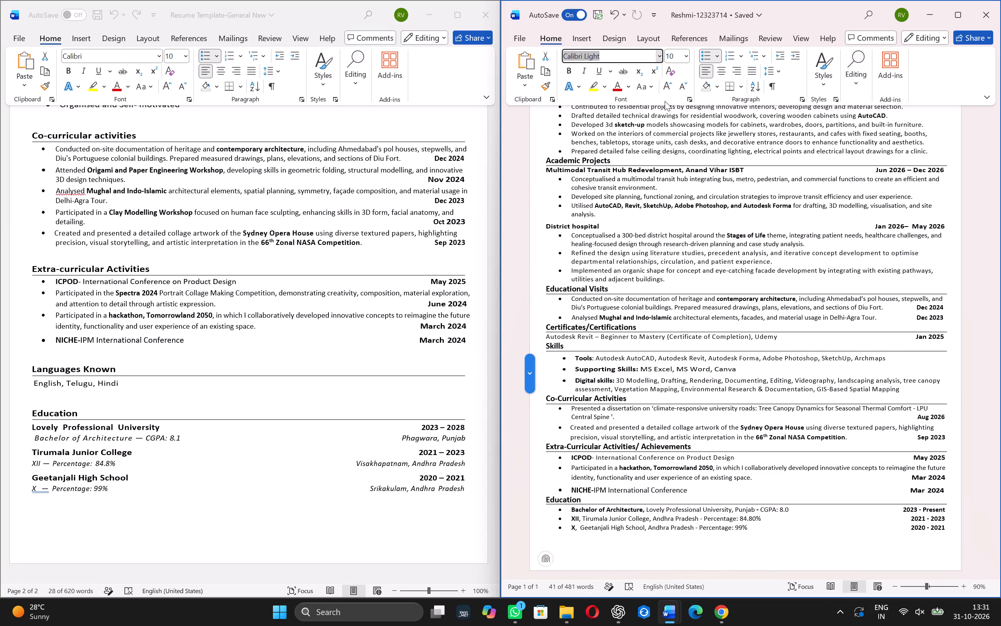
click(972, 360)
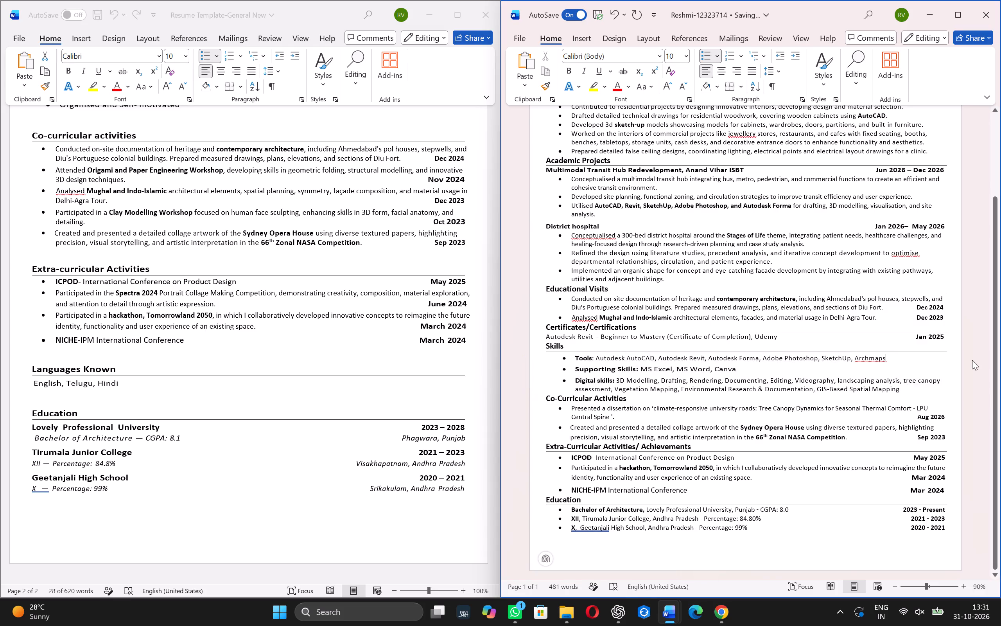
Set the font size of the Supporting Skills text "MS Excel, MS Word, Canva" in the Skills section to 9.
scroll(831, 376, up, 3)
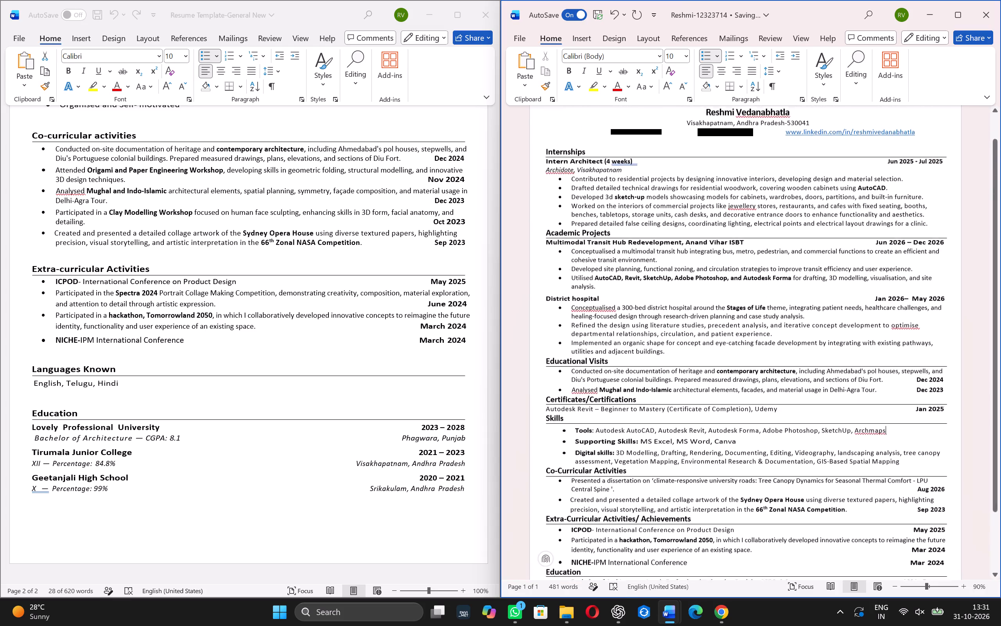
scroll(831, 376, down, 2)
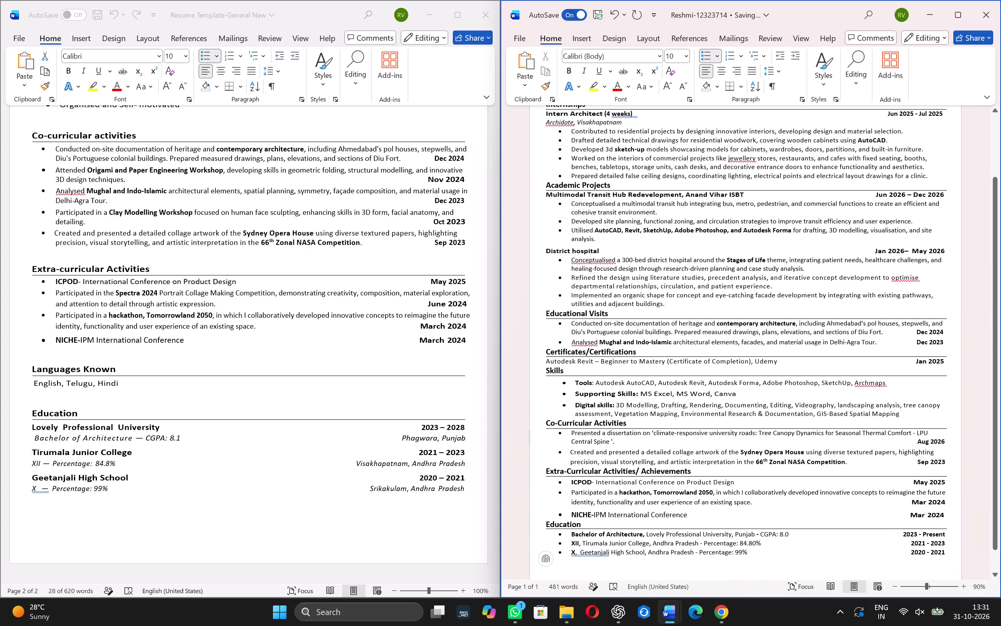
ctrl+scroll(710, 430, up, 1)
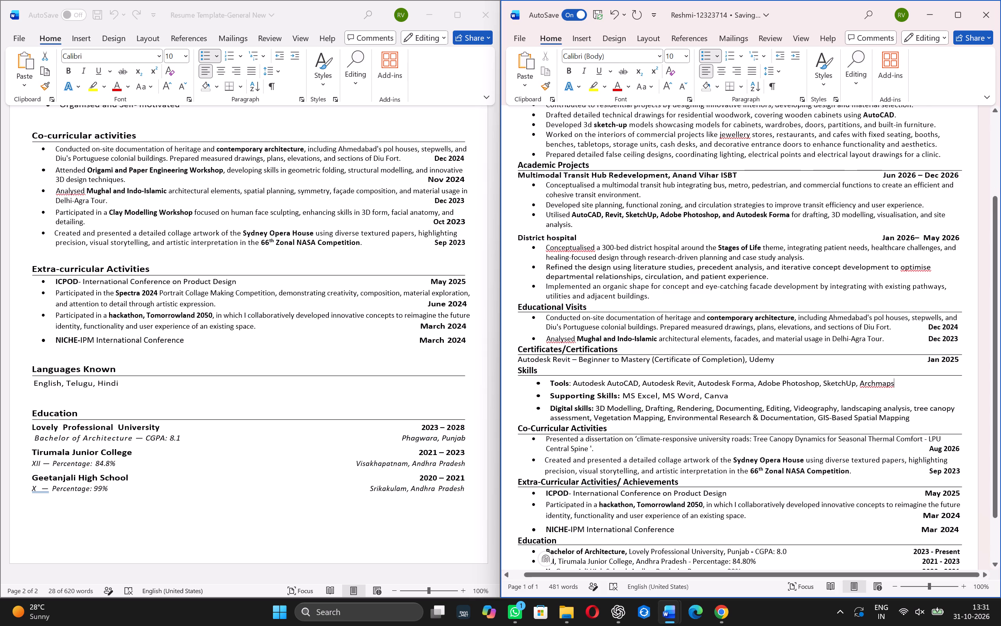
ctrl+scroll(716, 392, up, 9)
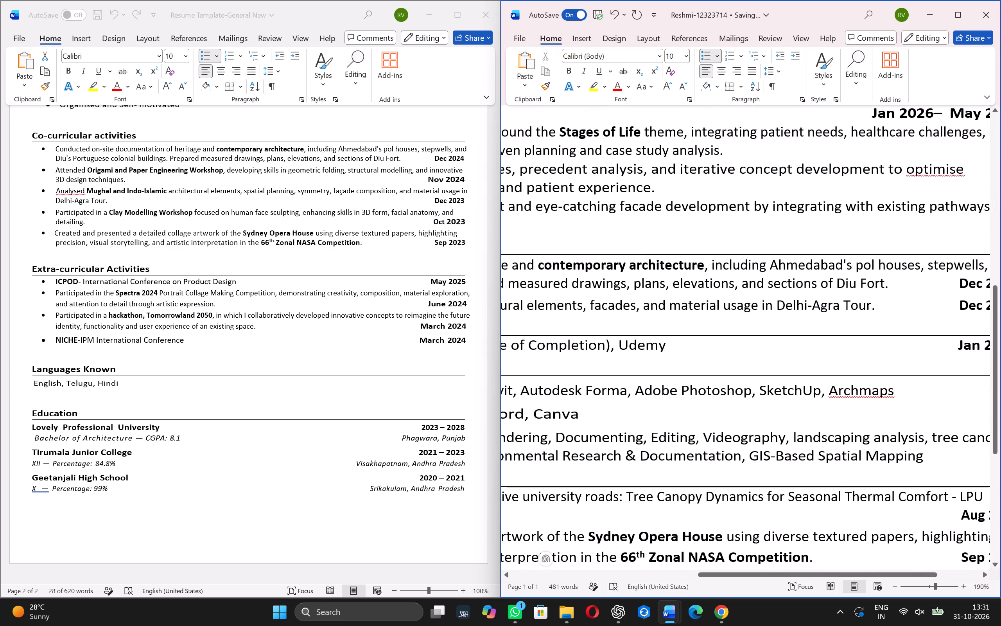
ctrl+scroll(687, 418, down, 5)
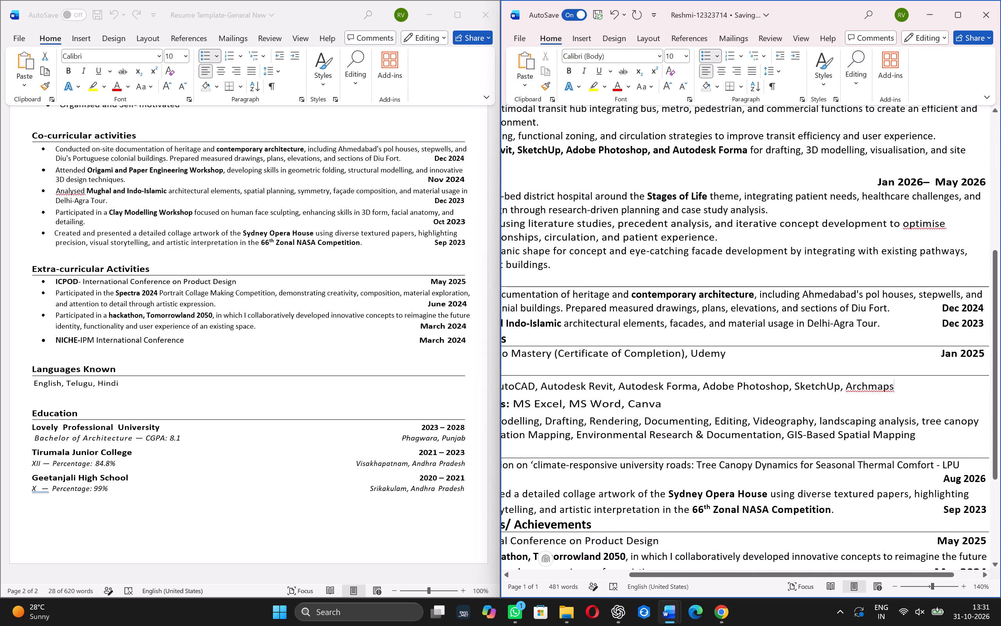
click(579, 403)
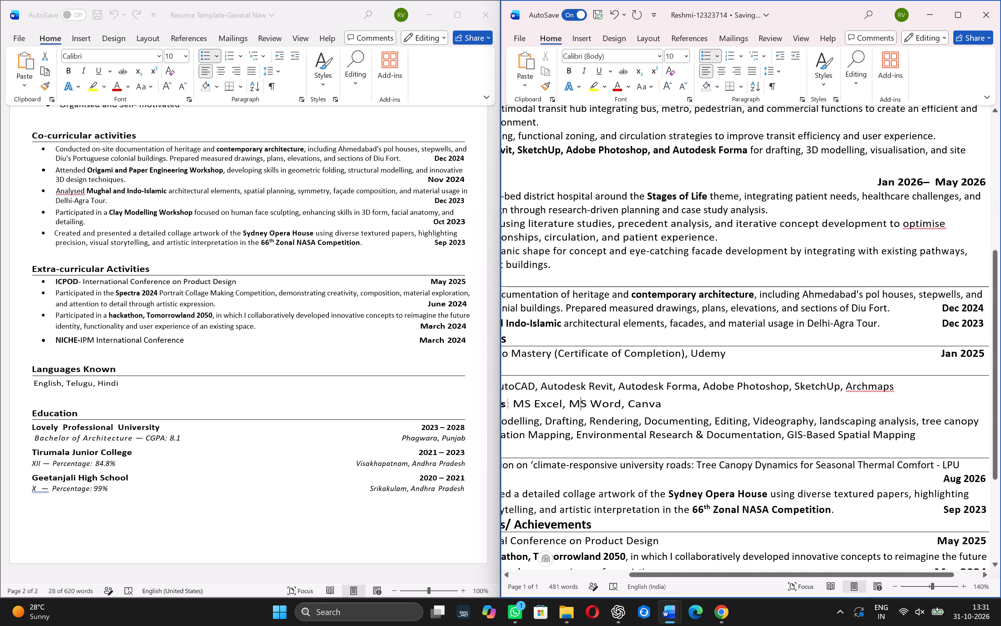
click(592, 403)
scroll(667, 405, right, 1)
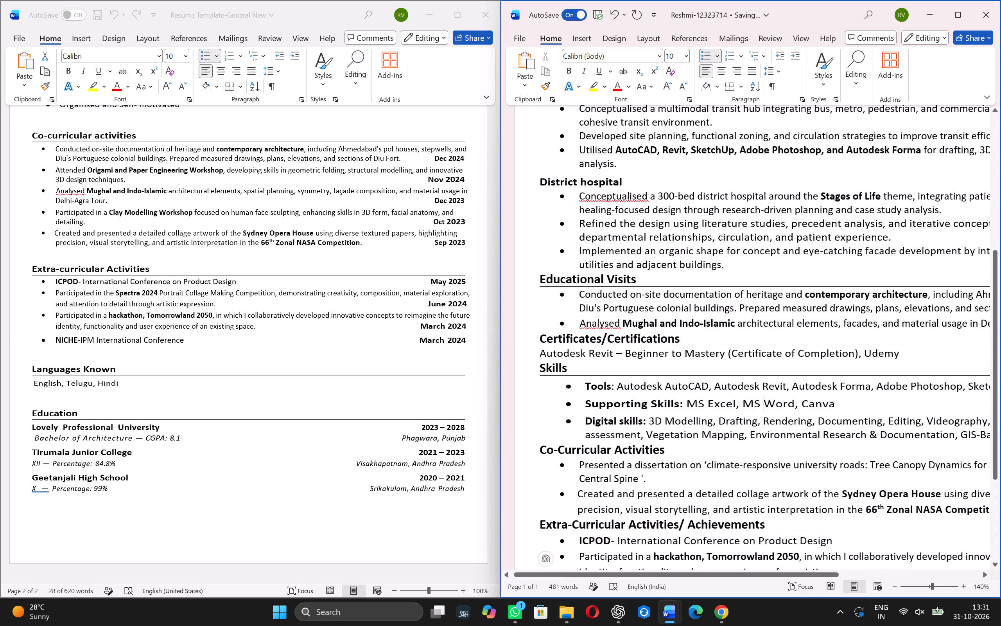
drag(839, 401, 689, 408)
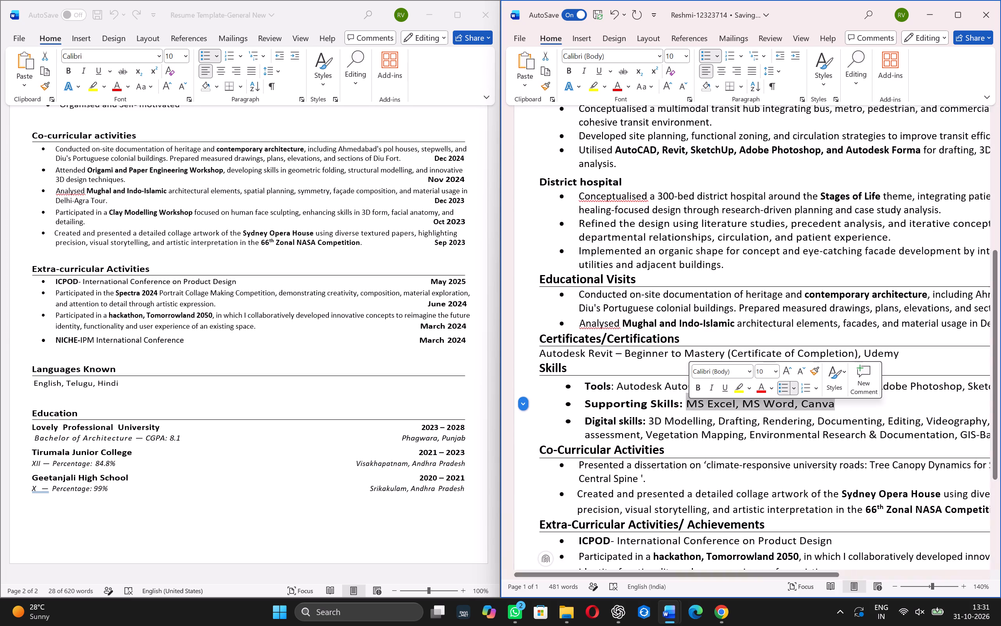
click(777, 373)
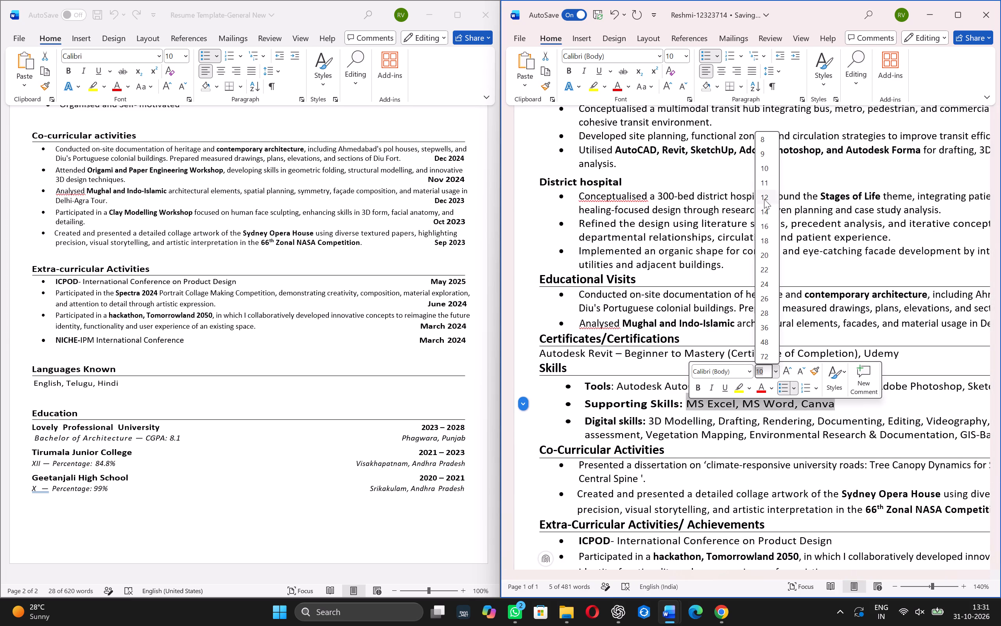
click(761, 187)
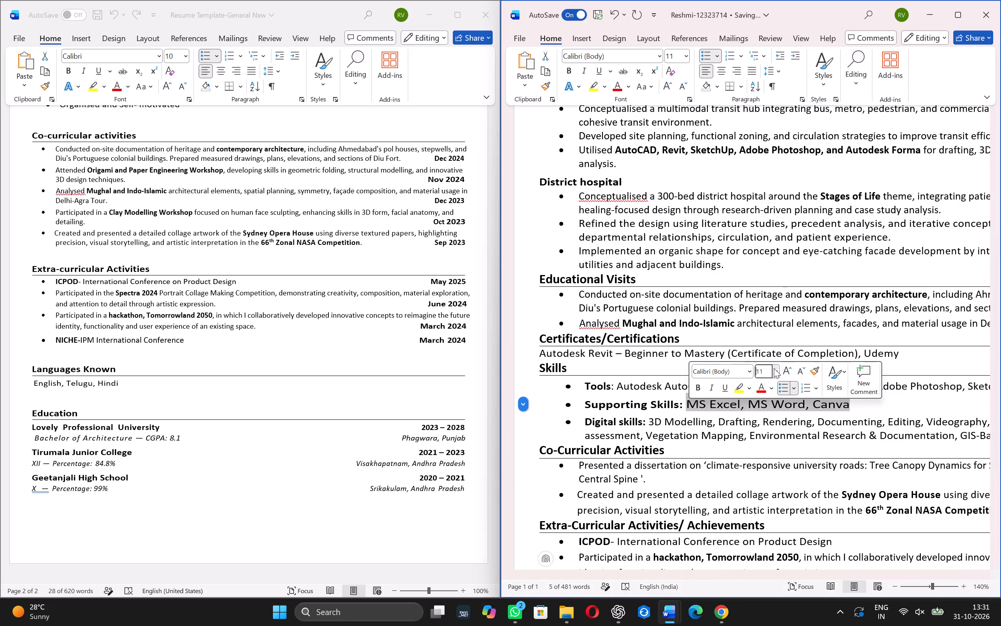
click(774, 368)
click(764, 150)
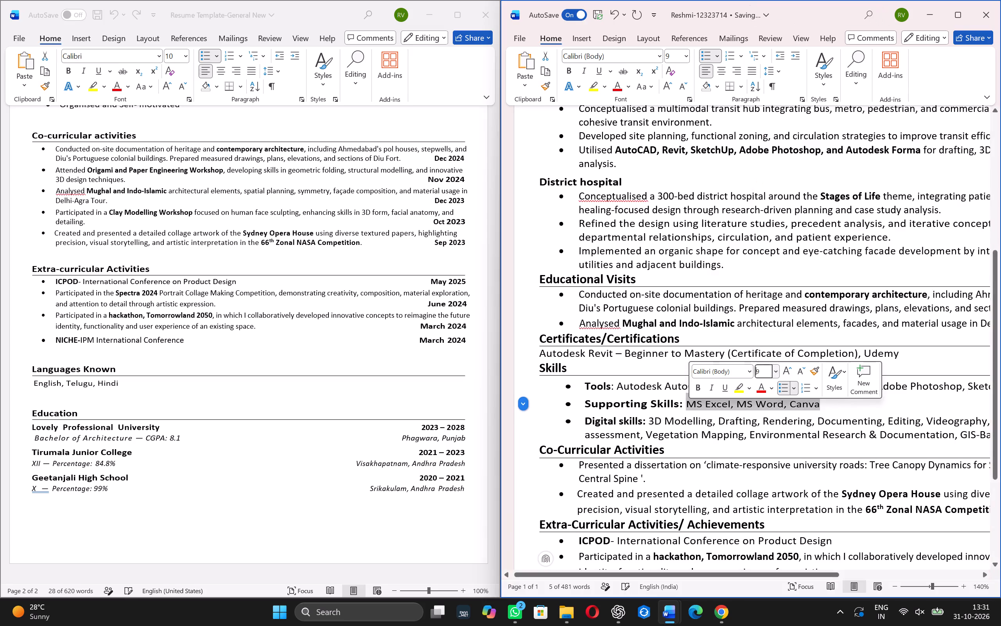
click(839, 407)
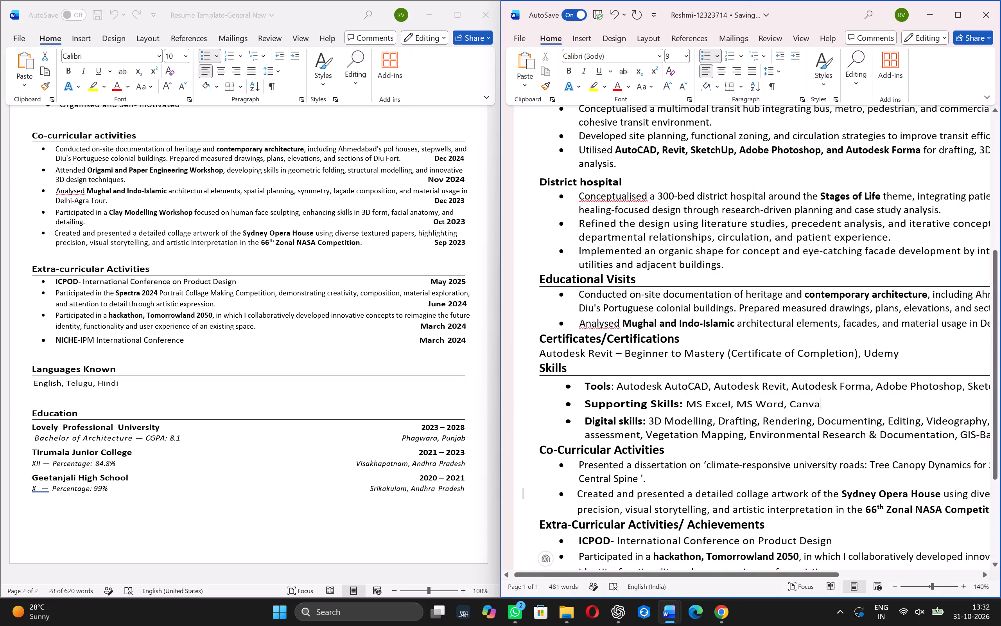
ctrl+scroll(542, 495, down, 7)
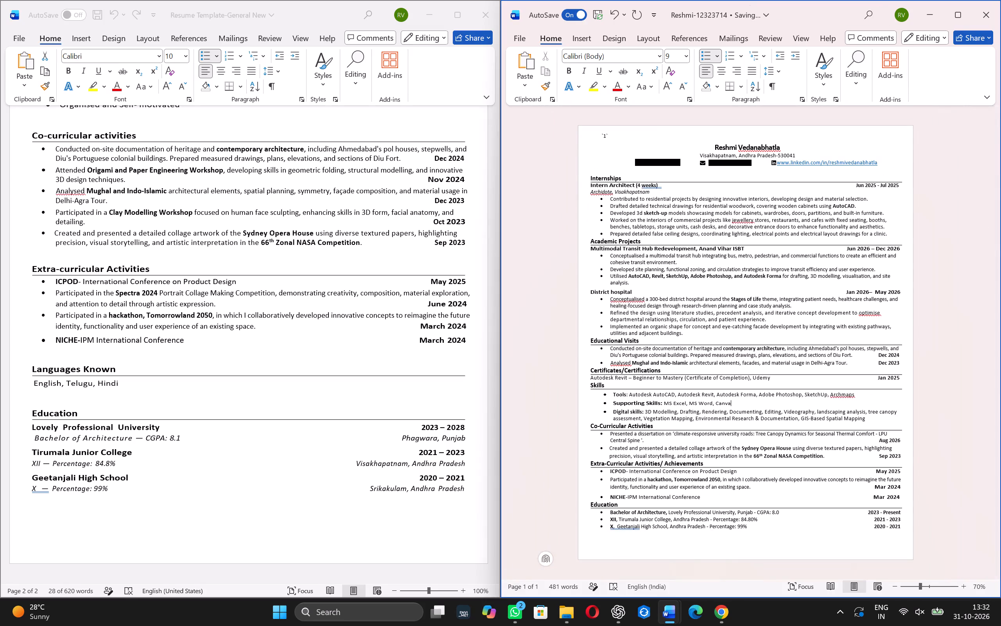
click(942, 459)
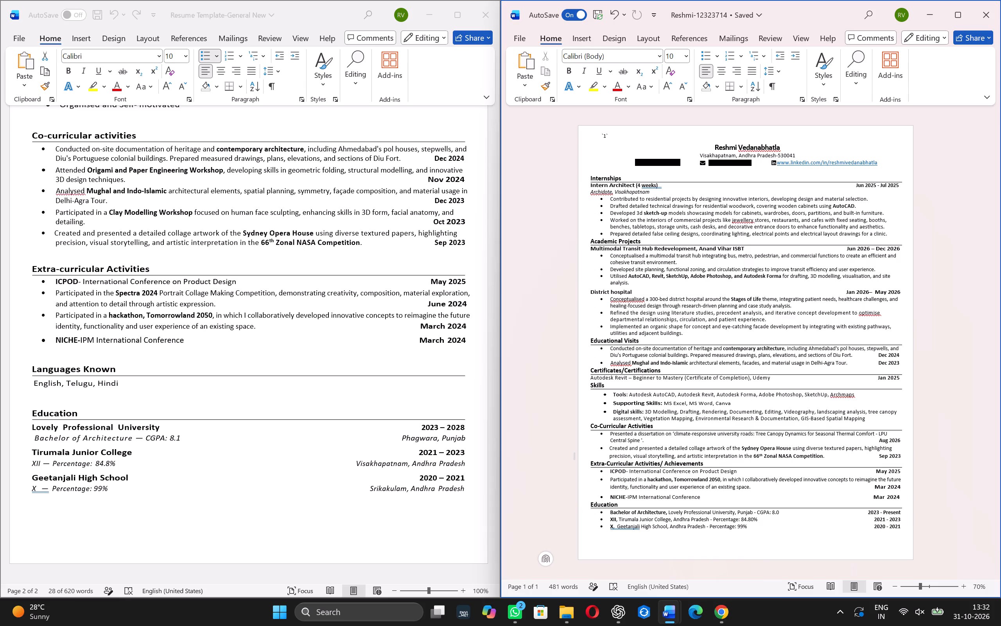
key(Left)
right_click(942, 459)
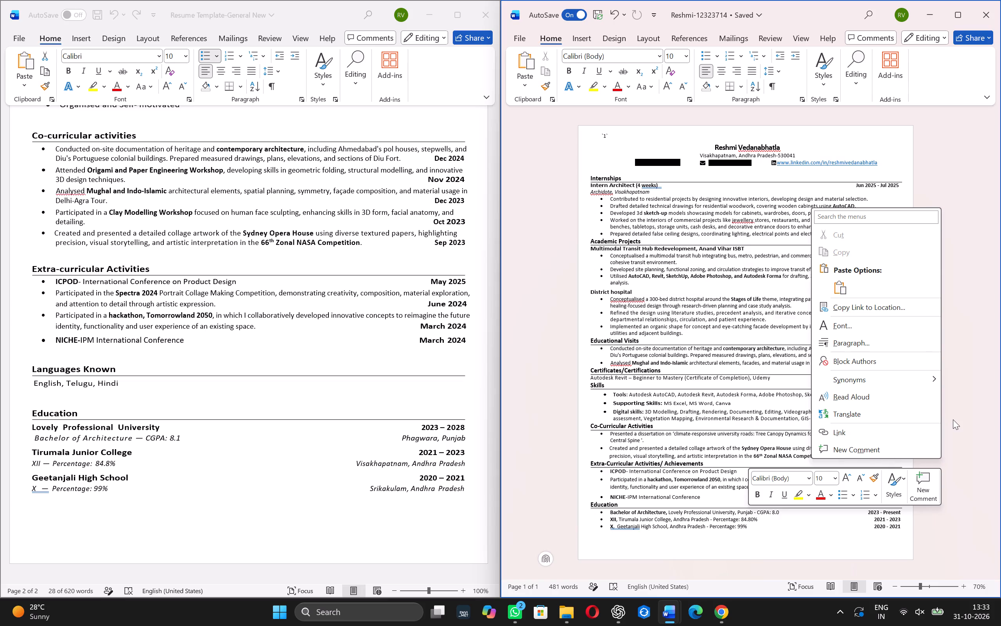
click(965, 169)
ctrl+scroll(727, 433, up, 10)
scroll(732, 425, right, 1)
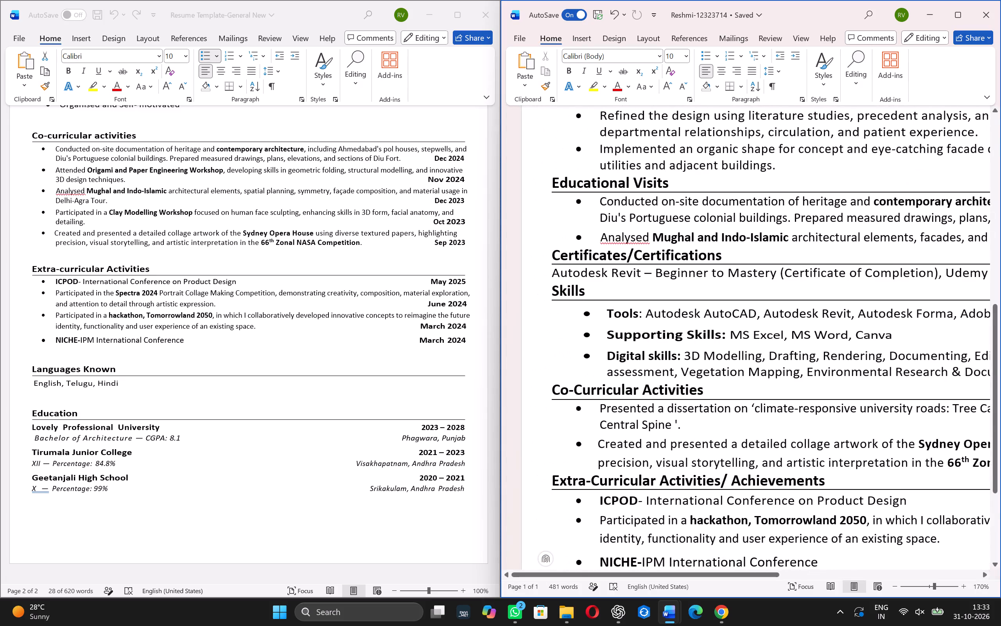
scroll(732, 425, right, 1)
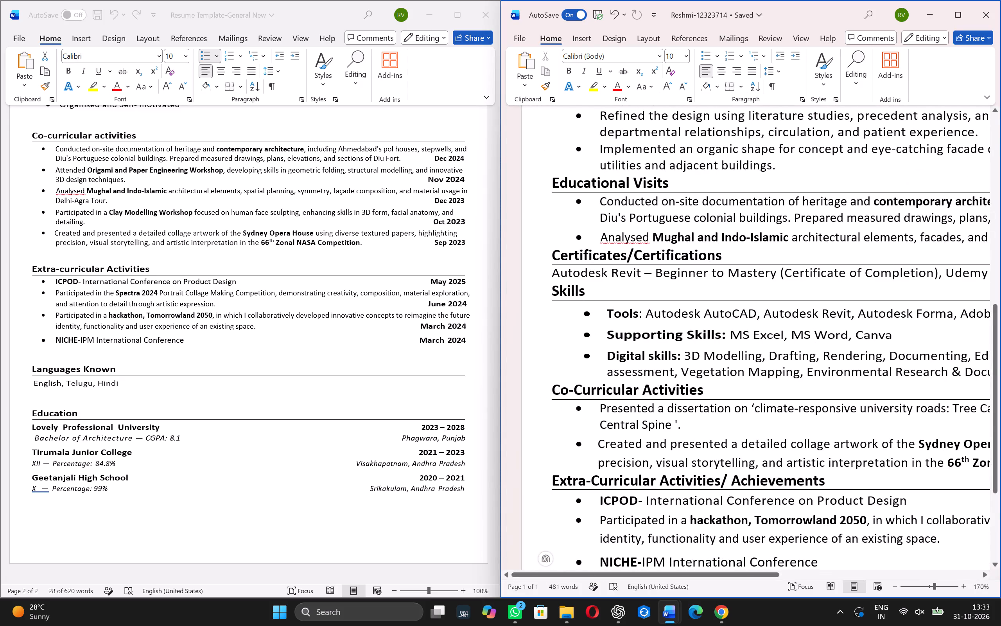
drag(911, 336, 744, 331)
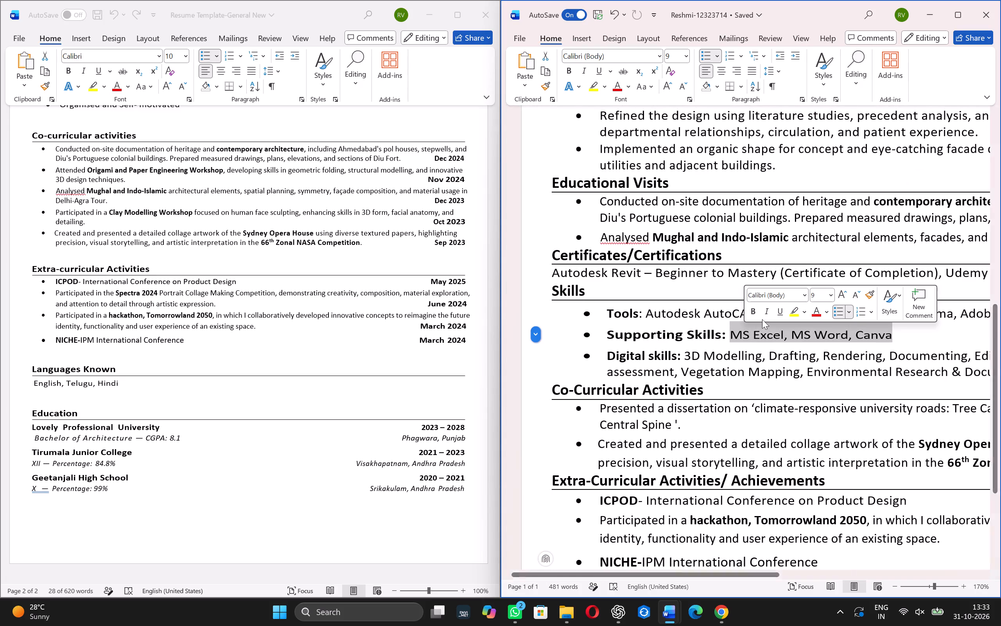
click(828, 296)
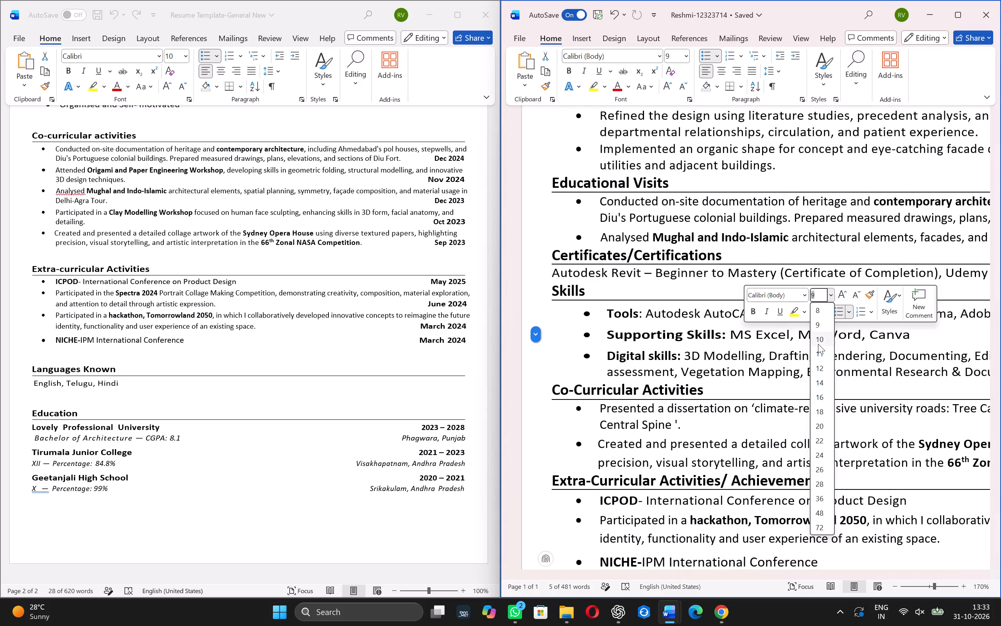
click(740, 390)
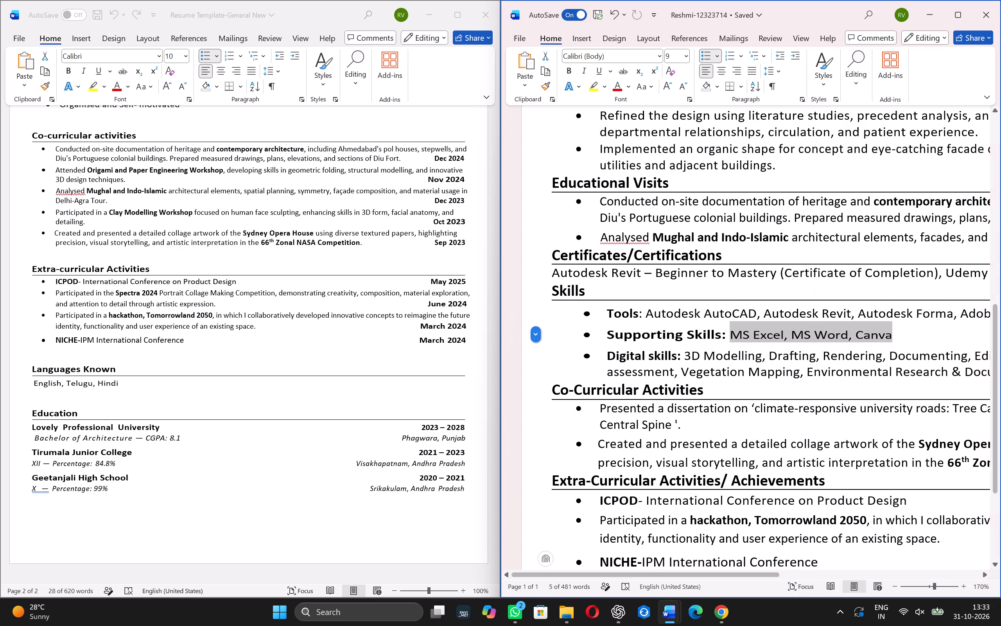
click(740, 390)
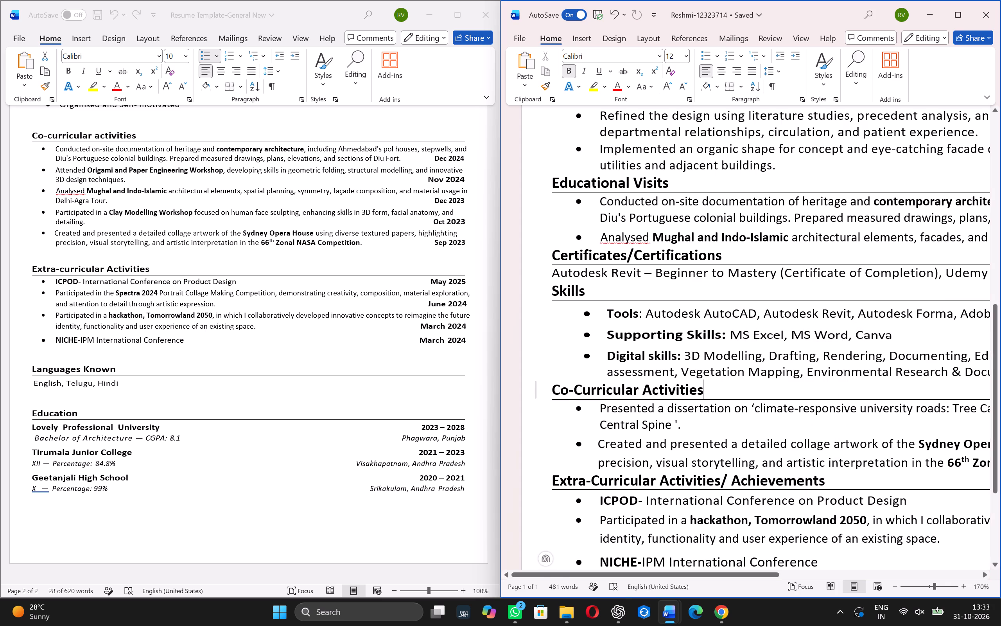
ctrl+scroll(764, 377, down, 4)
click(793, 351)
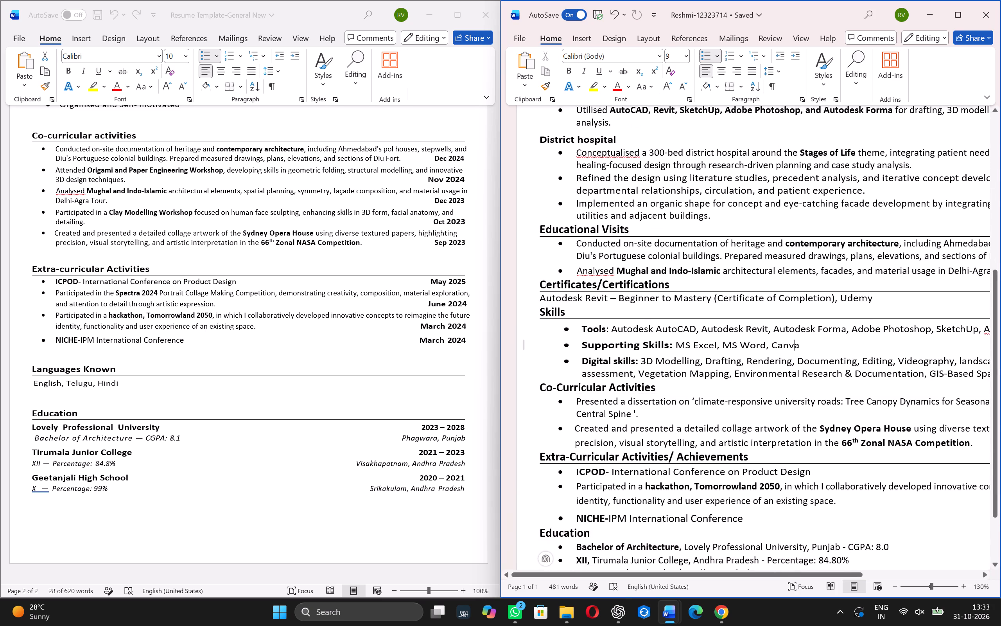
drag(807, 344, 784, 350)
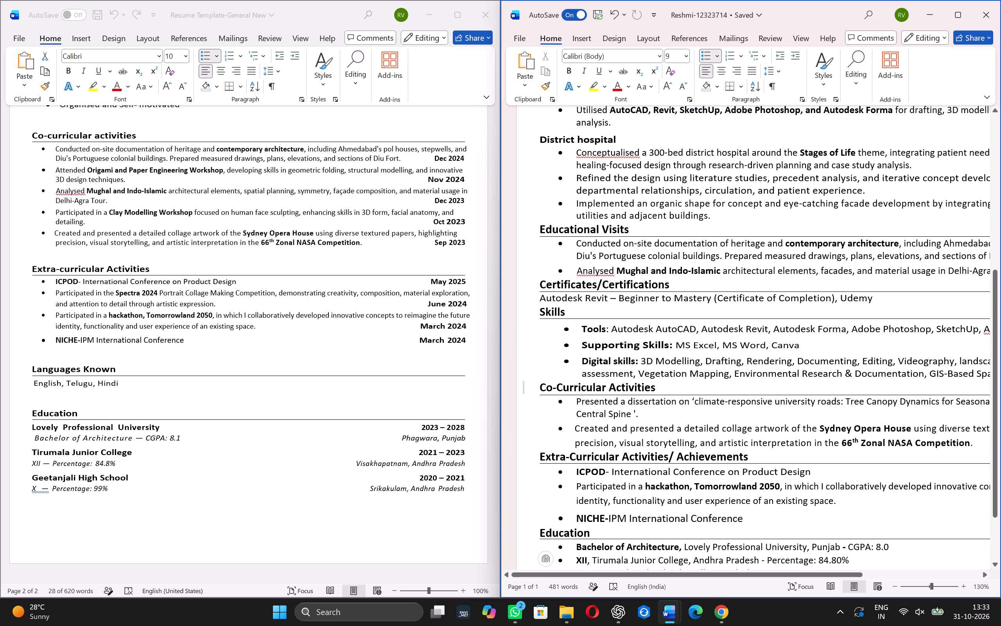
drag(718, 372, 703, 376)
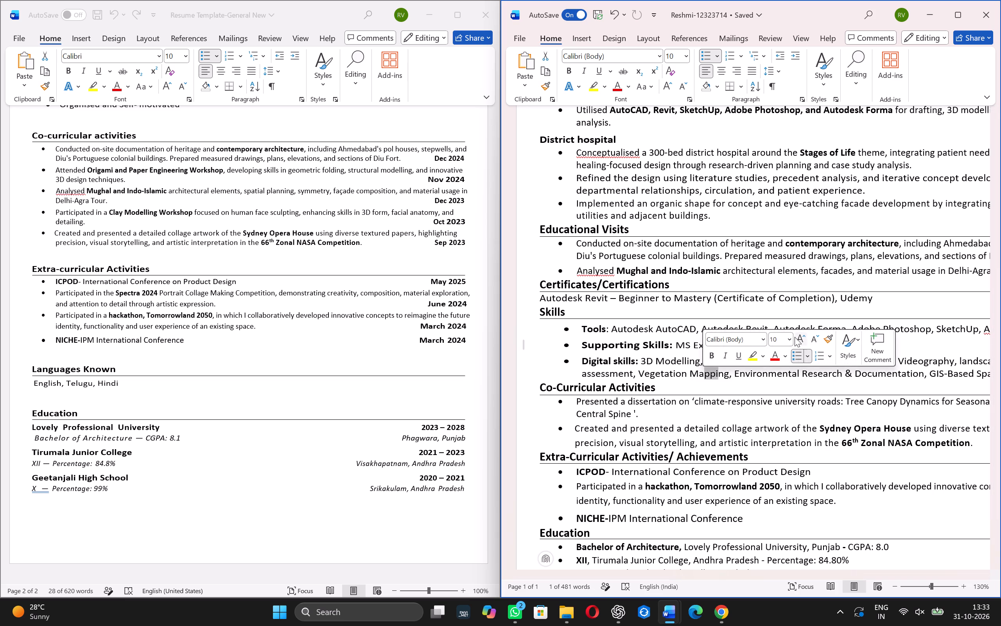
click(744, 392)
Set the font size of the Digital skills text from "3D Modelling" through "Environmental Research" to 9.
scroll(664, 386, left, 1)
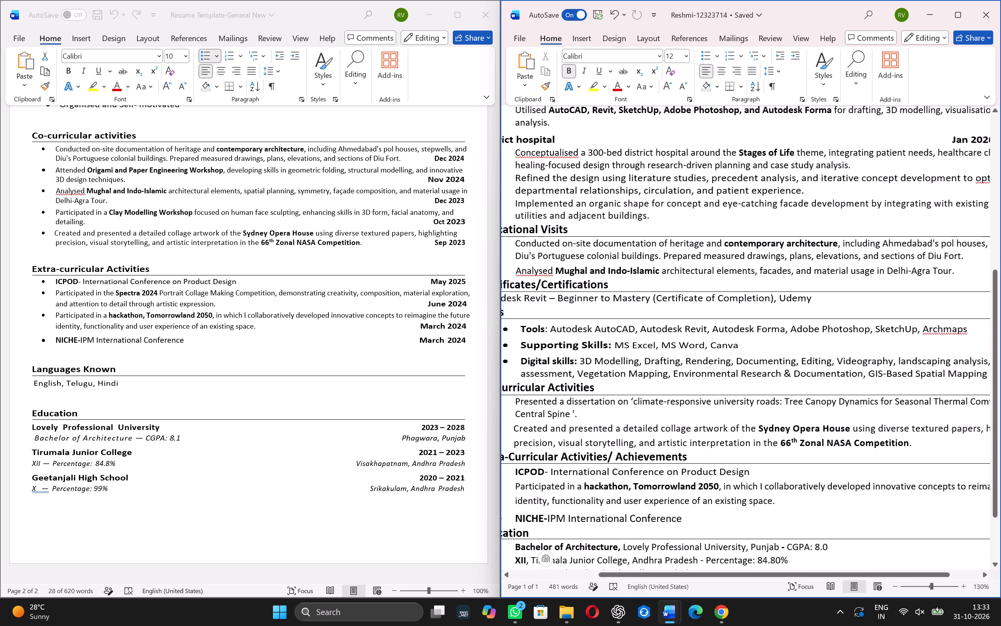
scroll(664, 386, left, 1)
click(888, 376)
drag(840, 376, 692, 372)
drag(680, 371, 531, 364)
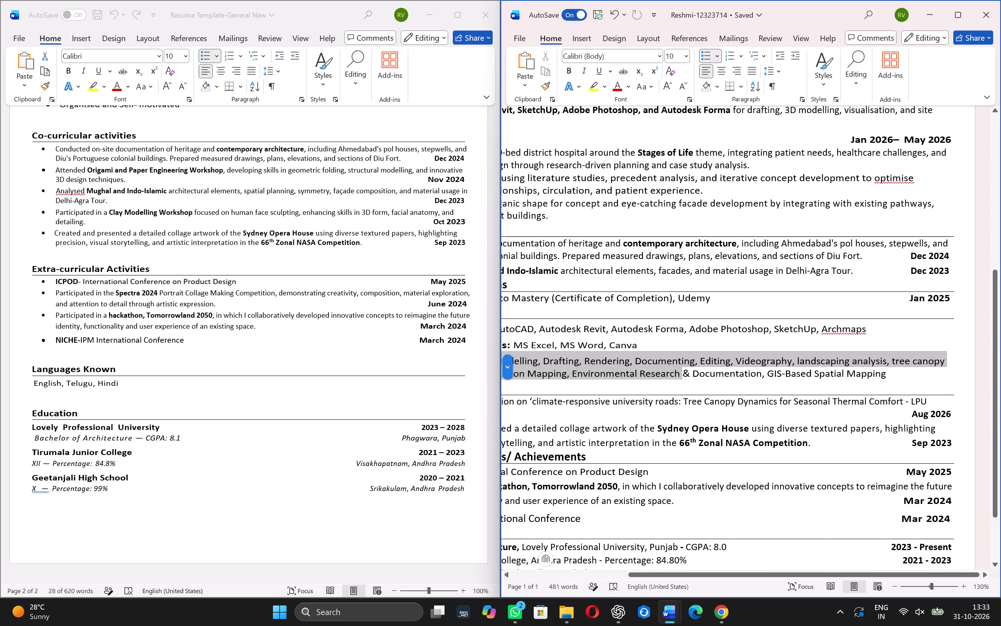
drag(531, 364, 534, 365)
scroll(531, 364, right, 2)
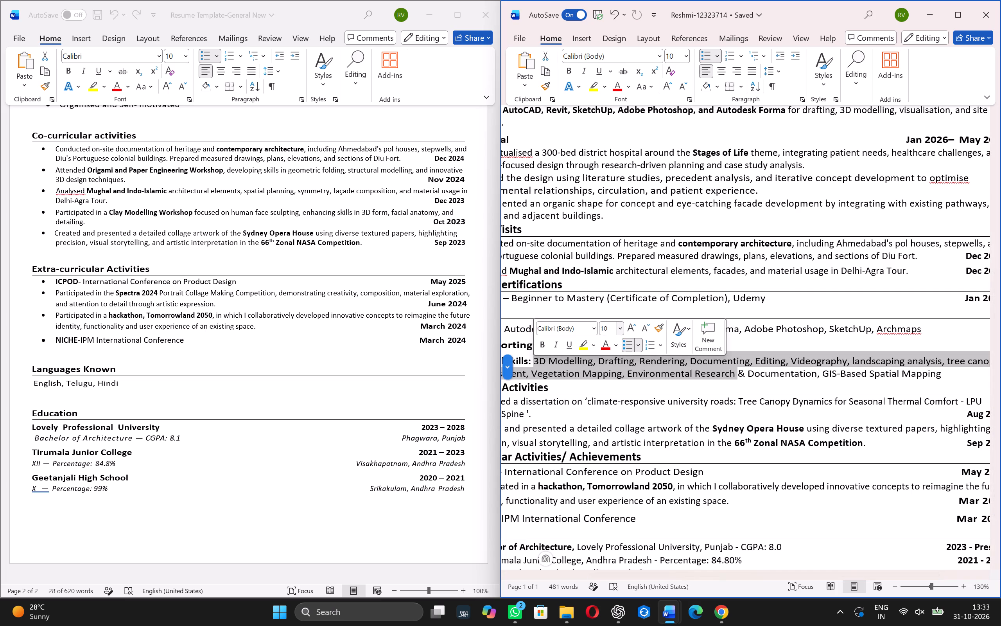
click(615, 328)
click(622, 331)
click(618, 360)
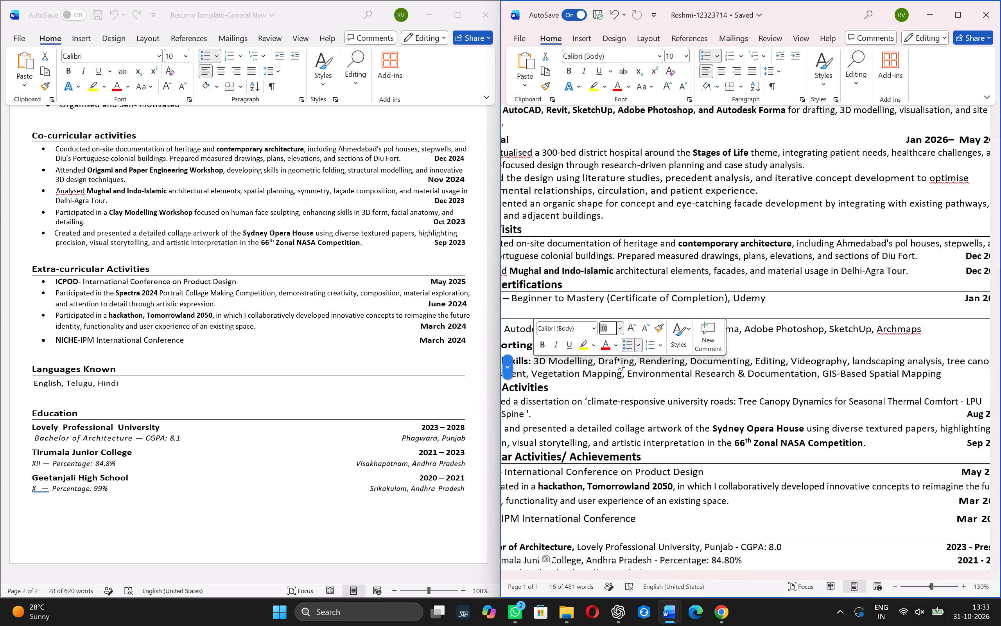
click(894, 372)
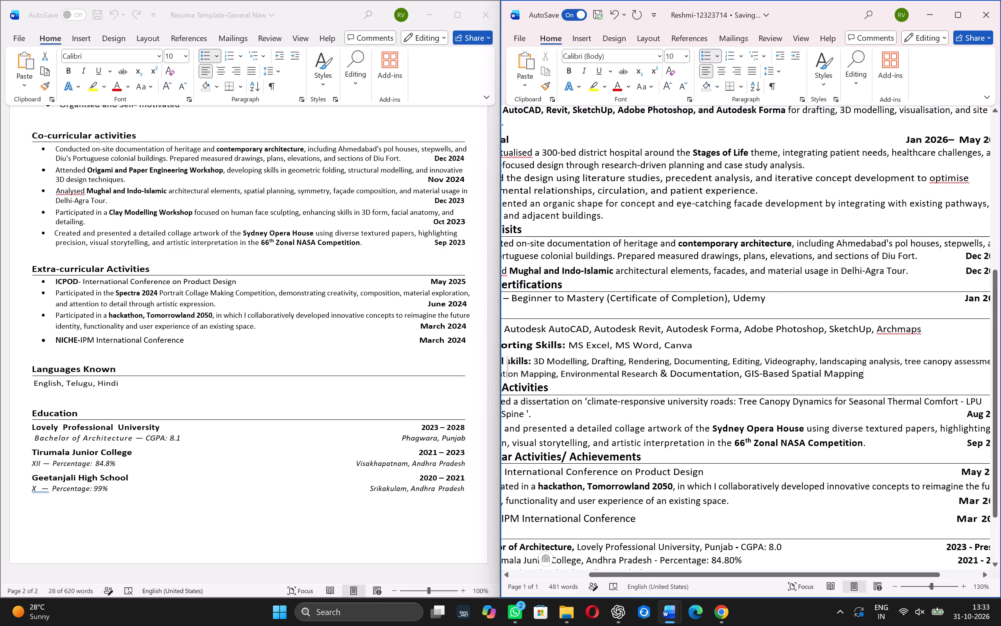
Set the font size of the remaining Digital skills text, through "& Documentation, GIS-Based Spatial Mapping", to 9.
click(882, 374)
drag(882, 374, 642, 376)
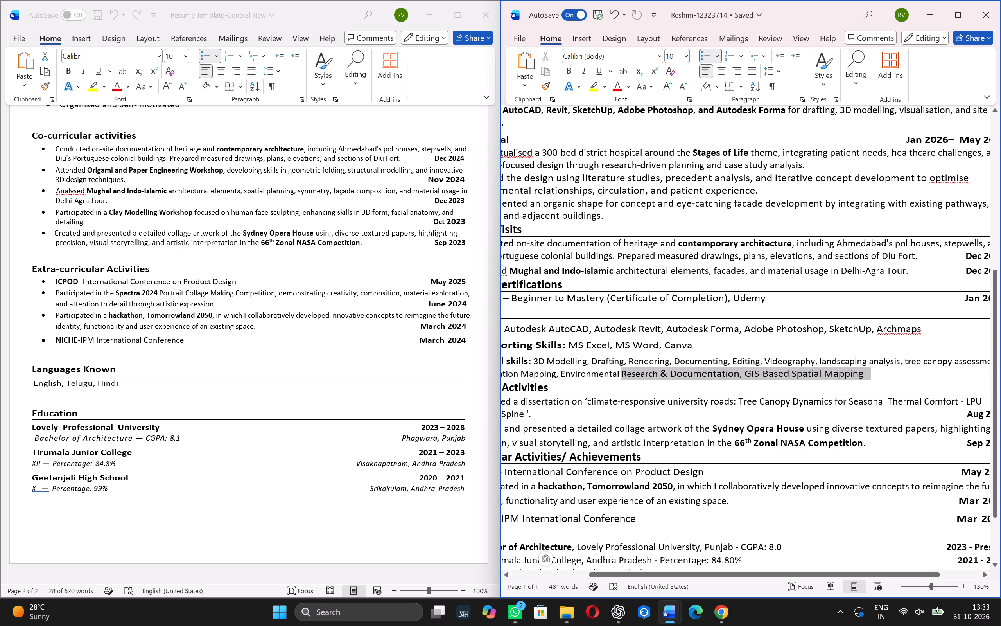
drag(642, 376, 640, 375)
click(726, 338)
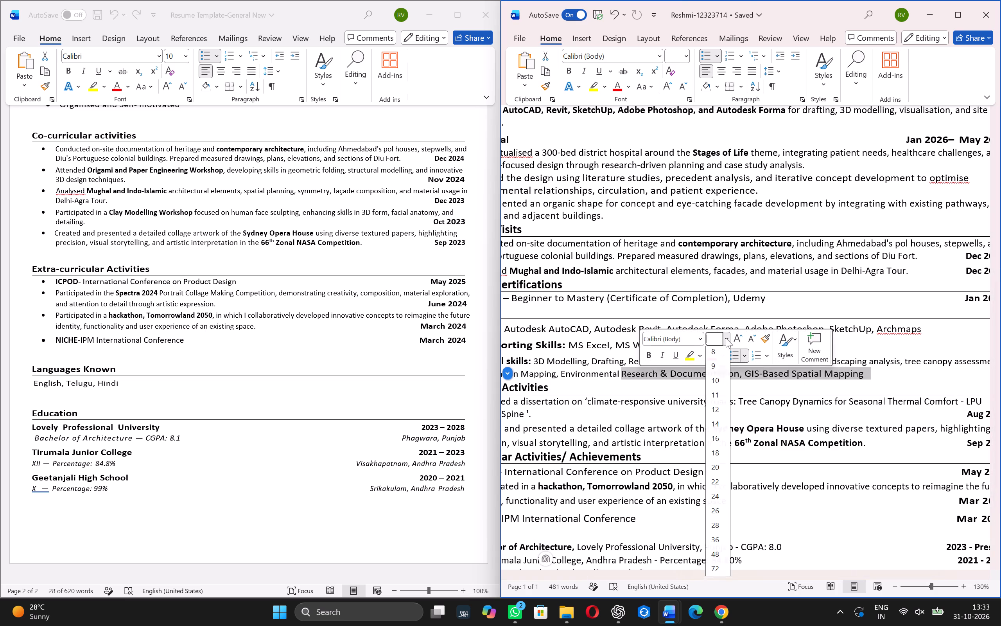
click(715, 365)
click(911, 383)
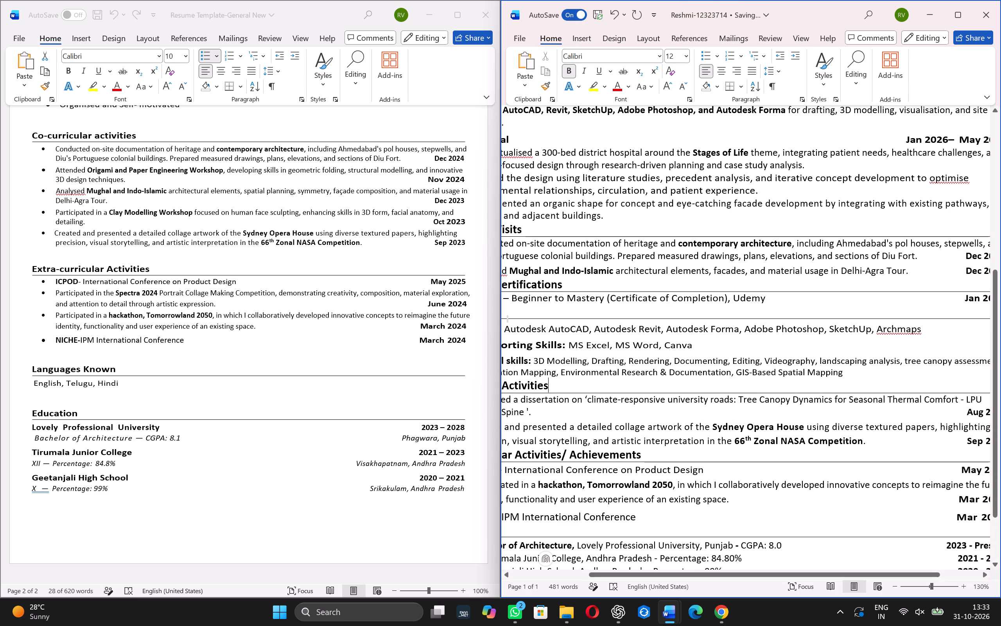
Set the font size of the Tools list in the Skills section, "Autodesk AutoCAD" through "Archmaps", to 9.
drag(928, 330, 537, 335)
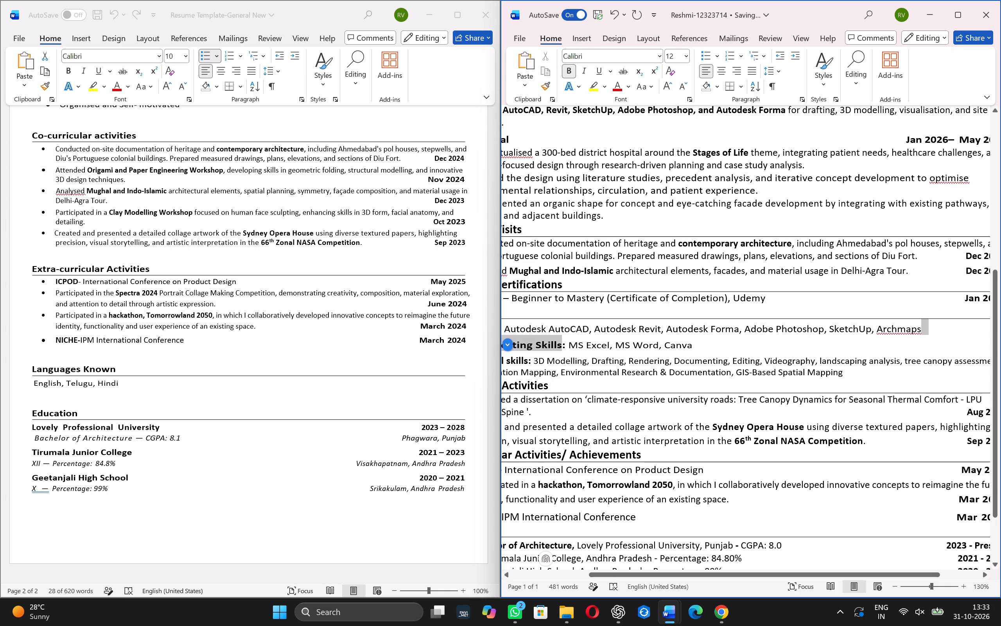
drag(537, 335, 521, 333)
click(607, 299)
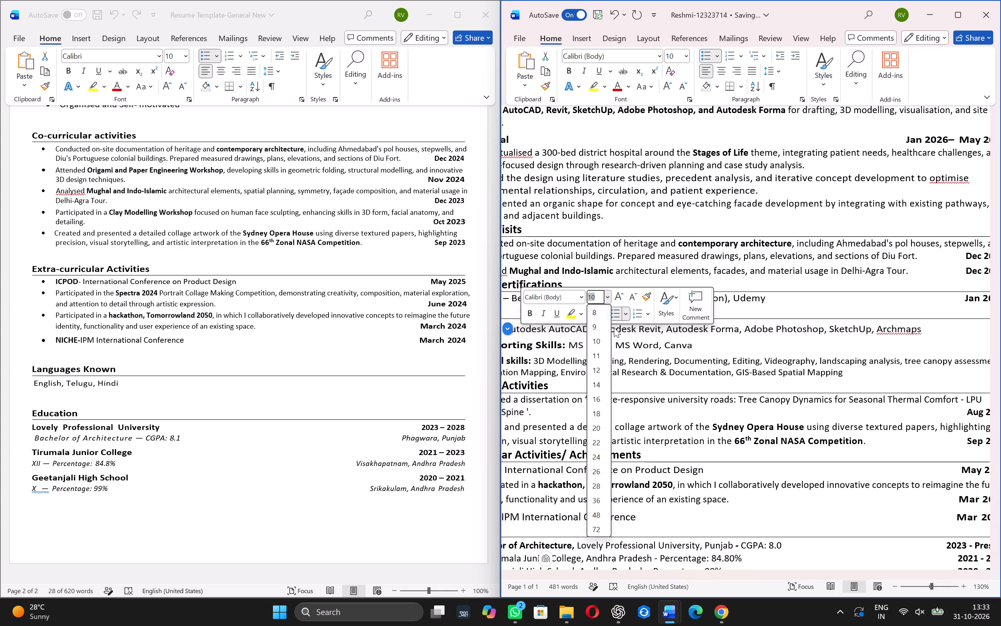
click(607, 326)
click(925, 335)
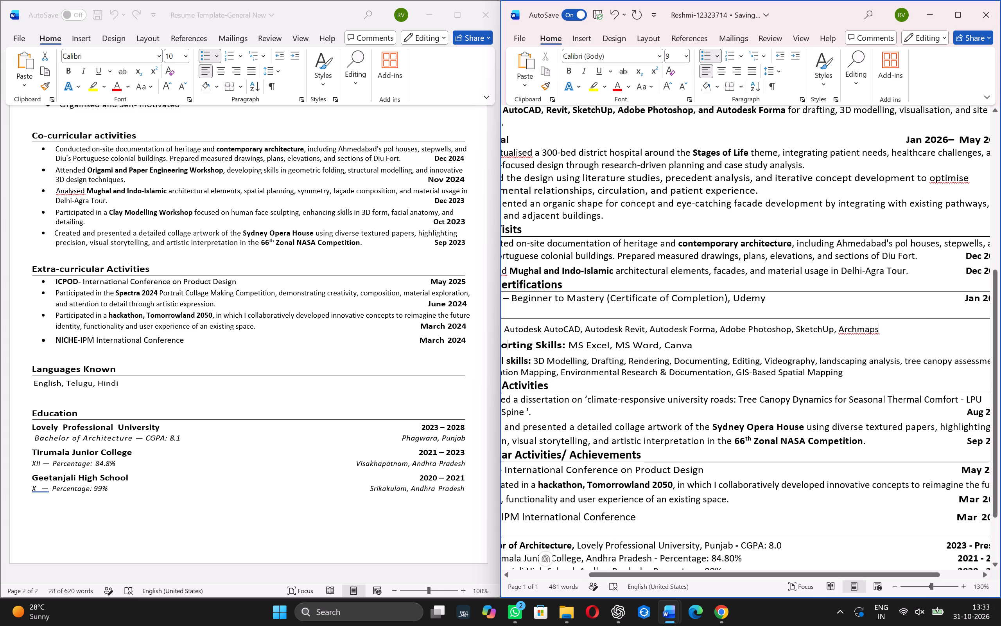
Set the font size of all three Skills bullets, Tools, Supporting Skills and Digital skills, to 10.
ctrl+scroll(705, 353, down, 4)
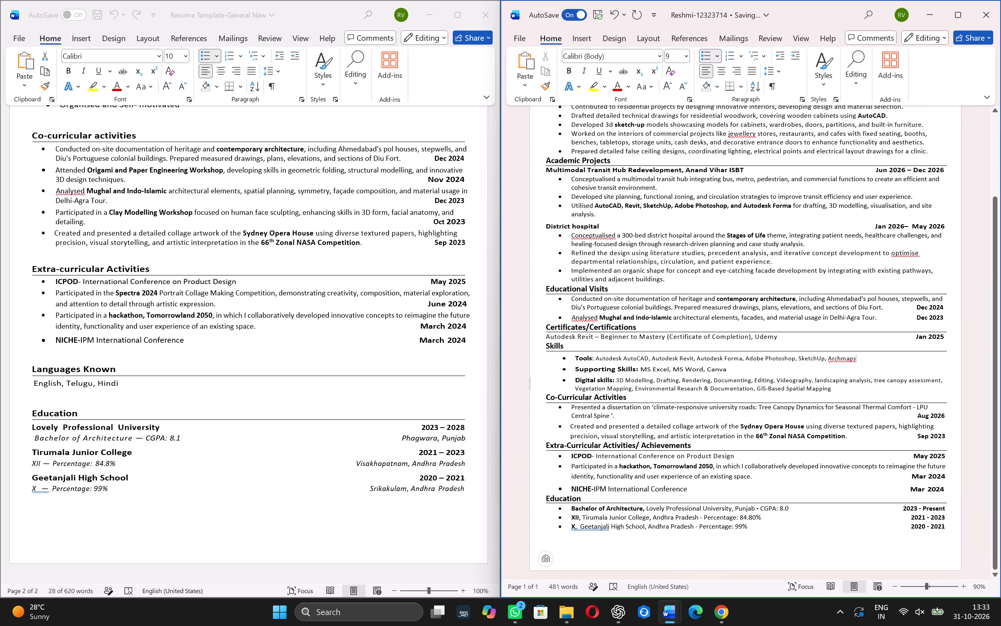
drag(836, 390, 651, 367)
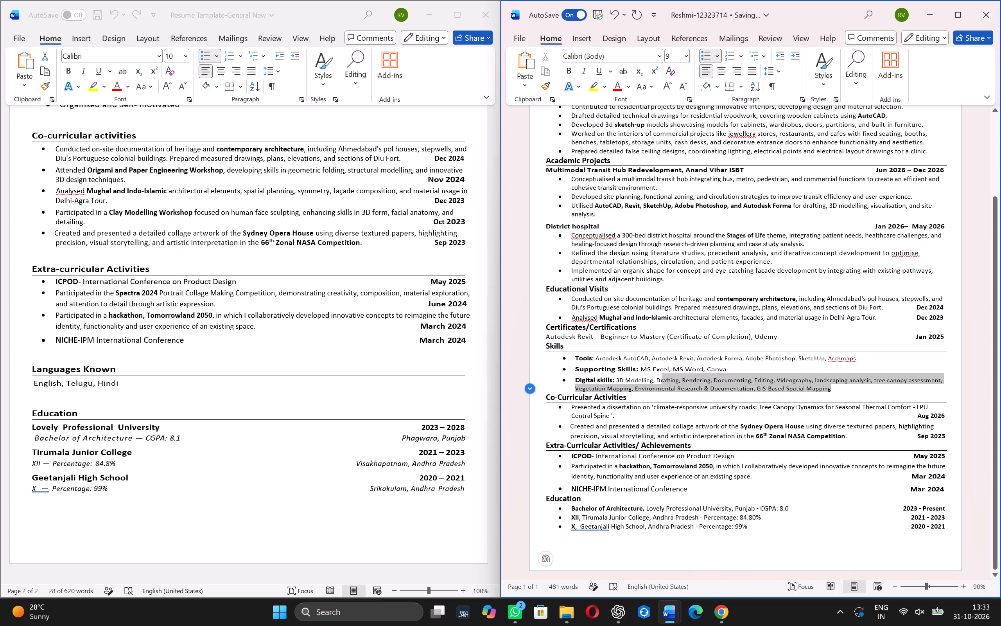
drag(651, 367, 575, 362)
click(659, 326)
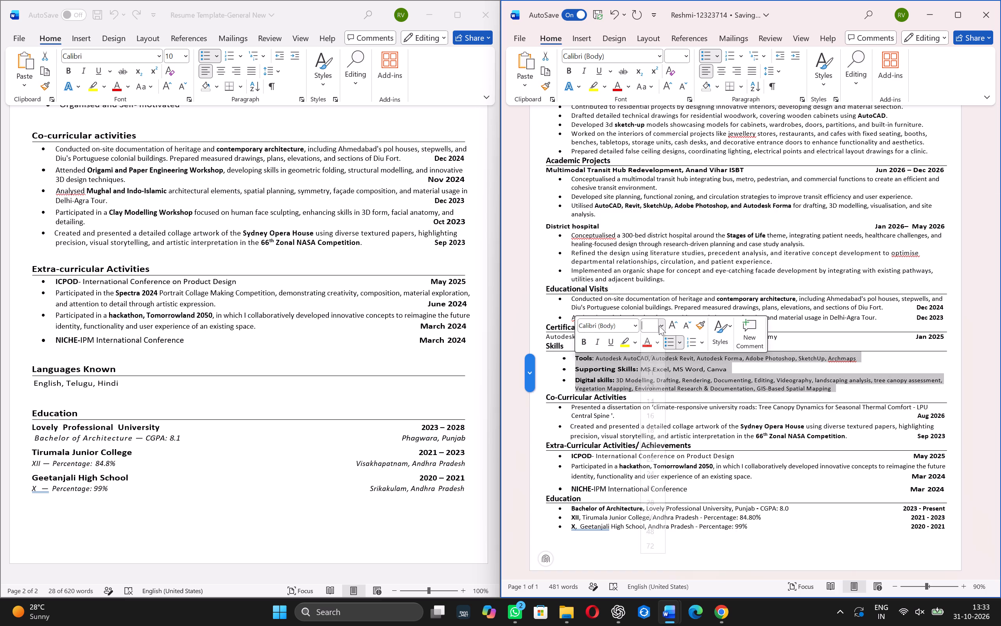
click(653, 372)
click(967, 366)
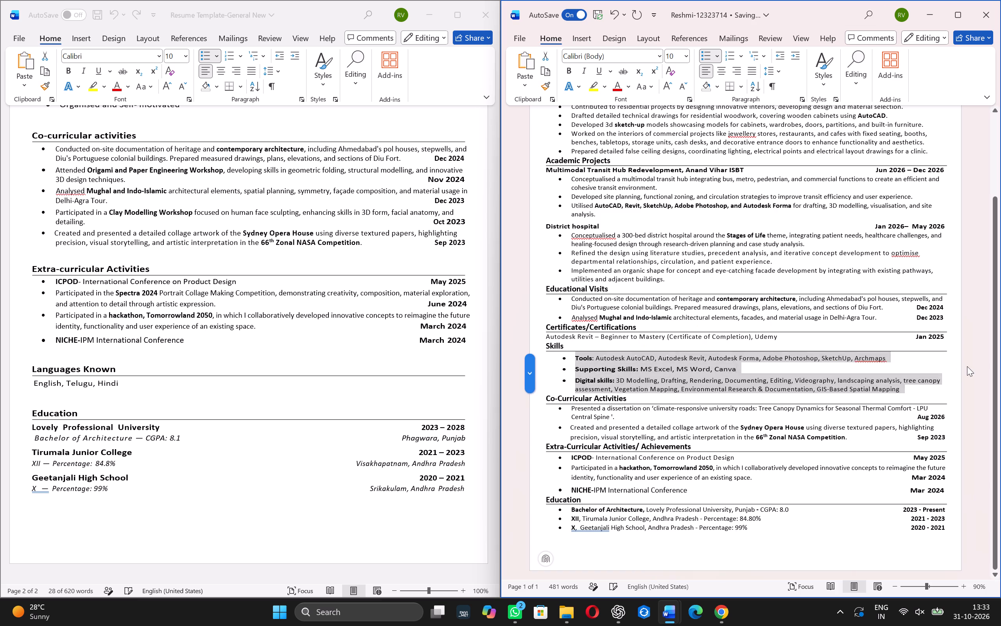
Select all three Skills bullets and capture a screenshot of the resume area from Educational Visits to Co-Curricular Activities with Snipping Tool.
drag(902, 393, 639, 358)
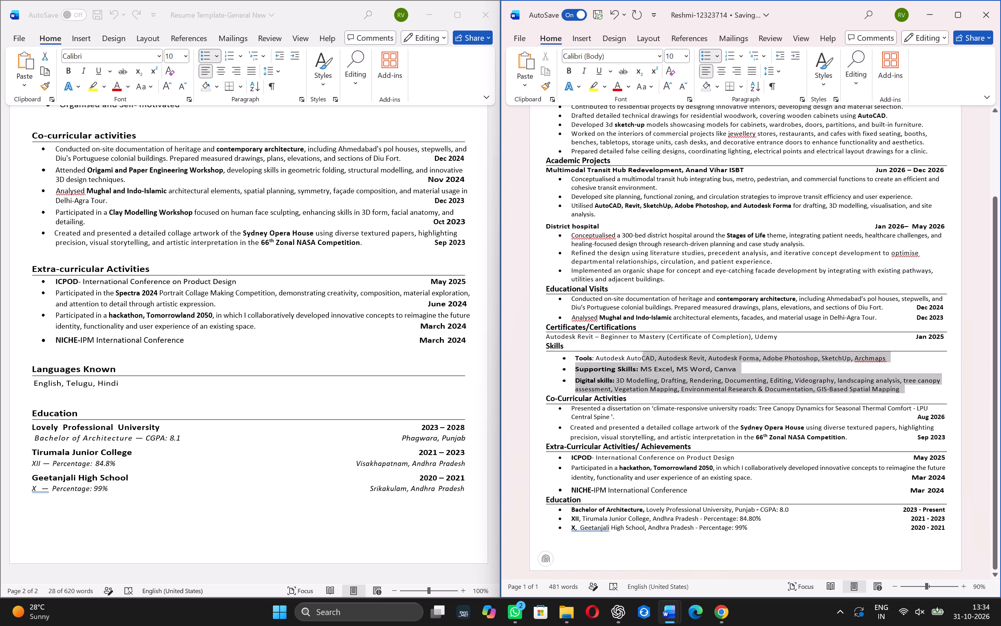
drag(639, 358, 577, 361)
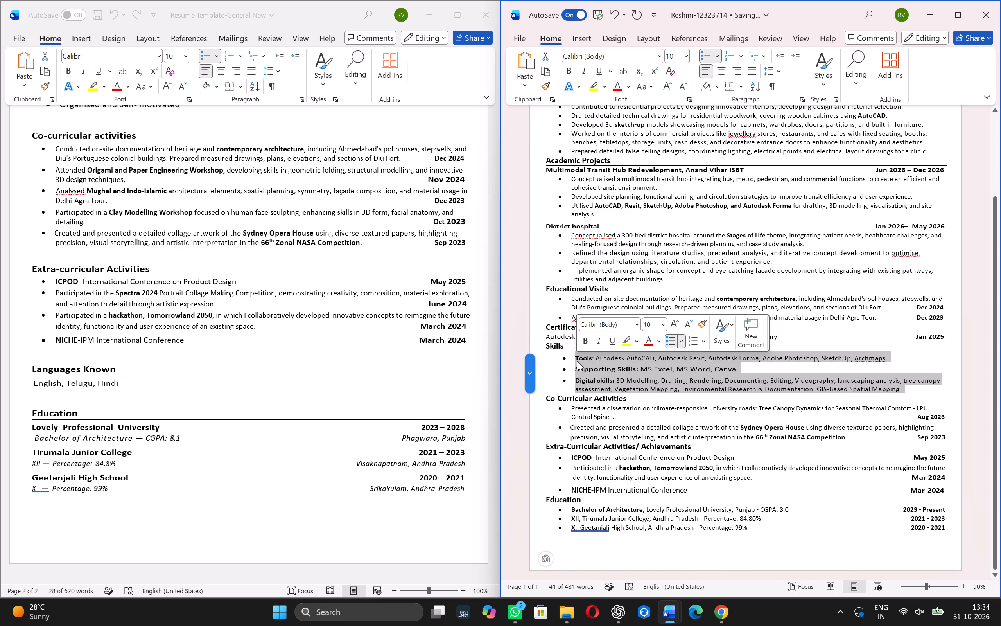
key(Print)
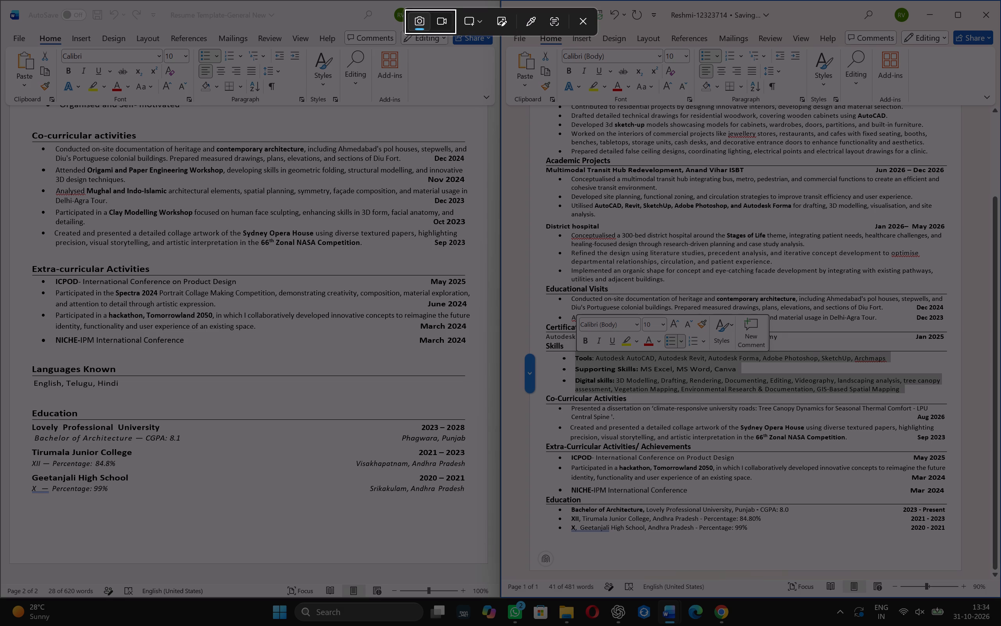
drag(540, 262, 1000, 436)
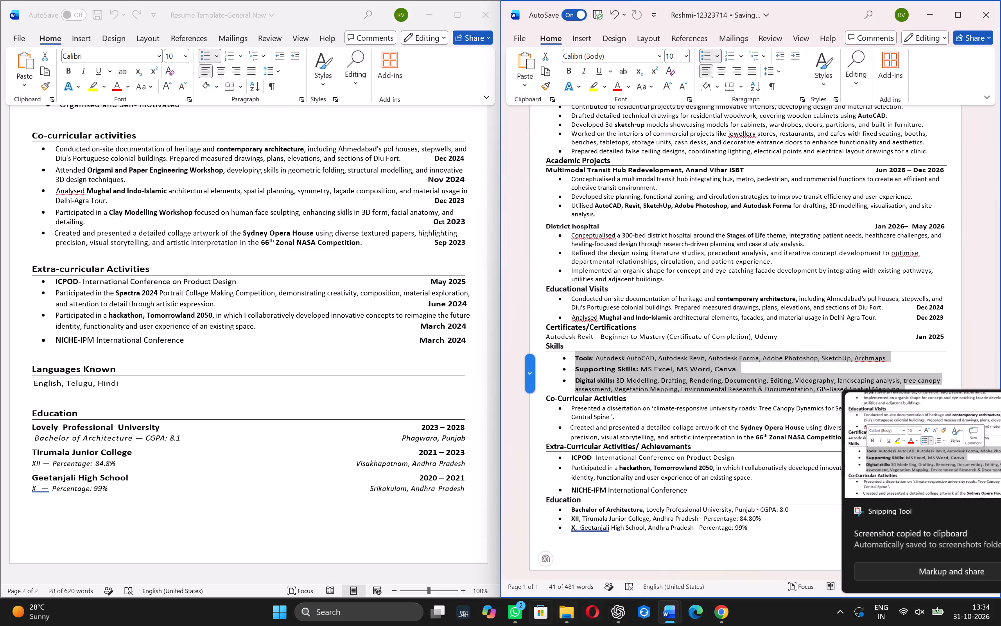
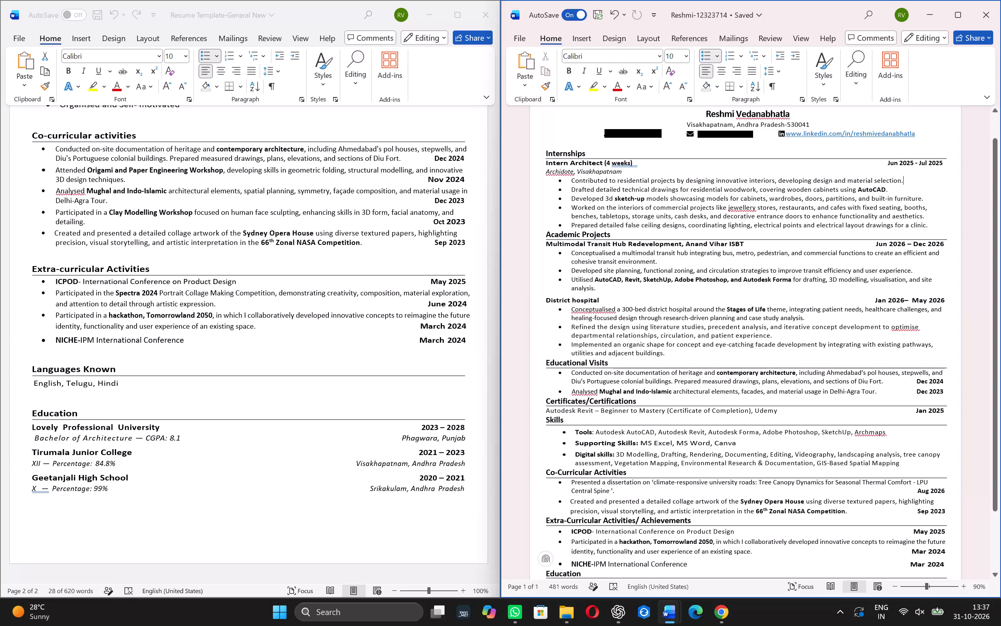
Delete the full stop at the end of every Internships bullet, from "material selection" through "layout drawings for a clinic".
key(BackSpace)
click(908, 187)
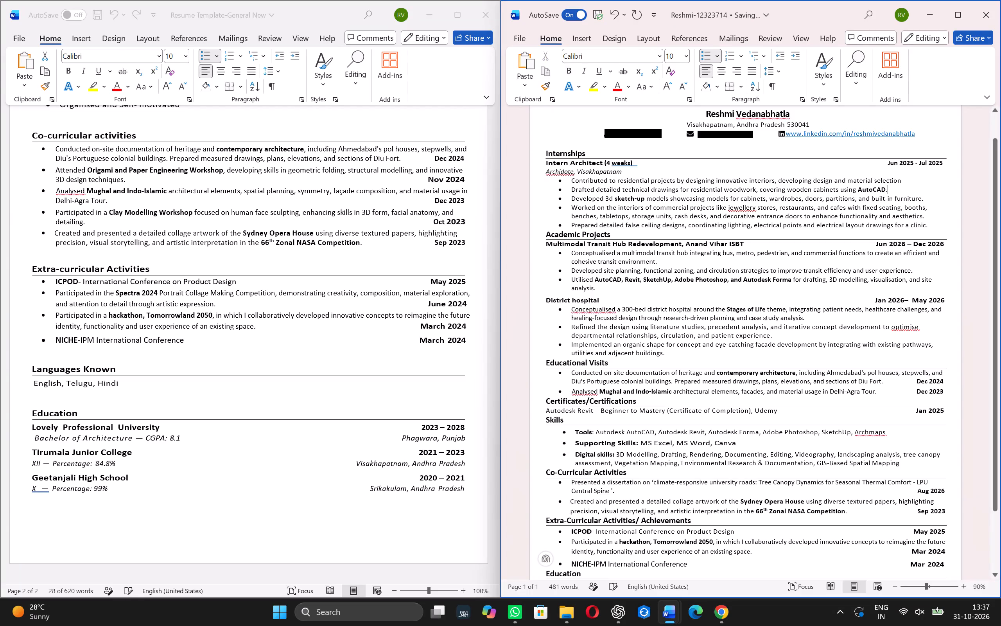
click(931, 196)
click(929, 216)
key(BackSpace)
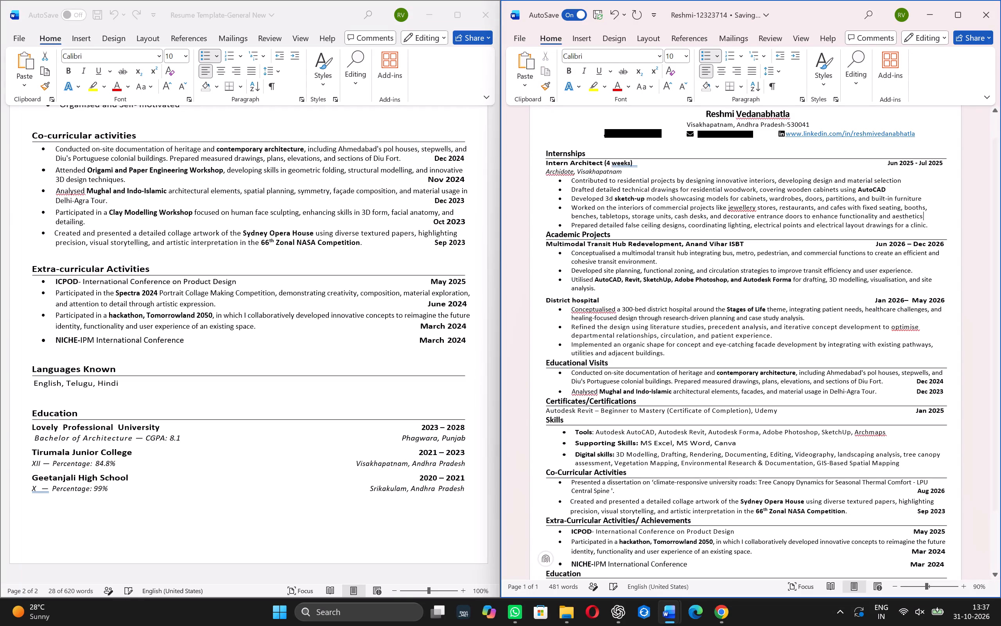
click(943, 224)
key(BackSpace)
Delete the full stop ending each of the three bullets under Multimodal Transit Hub Redevelopment in Academic Projects.
click(904, 259)
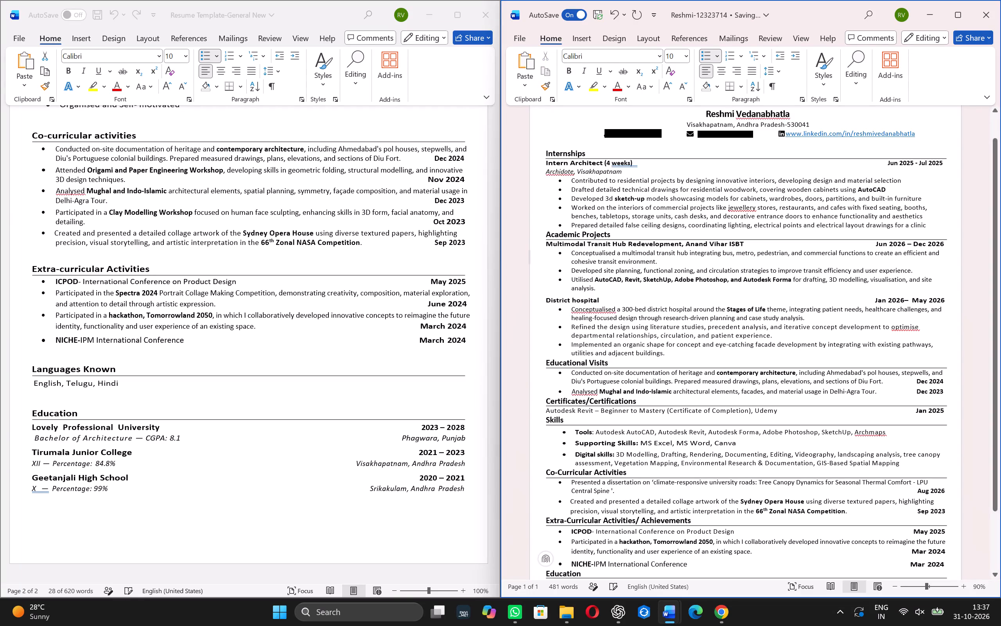
key(BackSpace)
click(918, 268)
key(BackSpace)
click(734, 288)
key(BackSpace)
Delete the full stop ending each of the three bullets under the District hospital project.
click(849, 318)
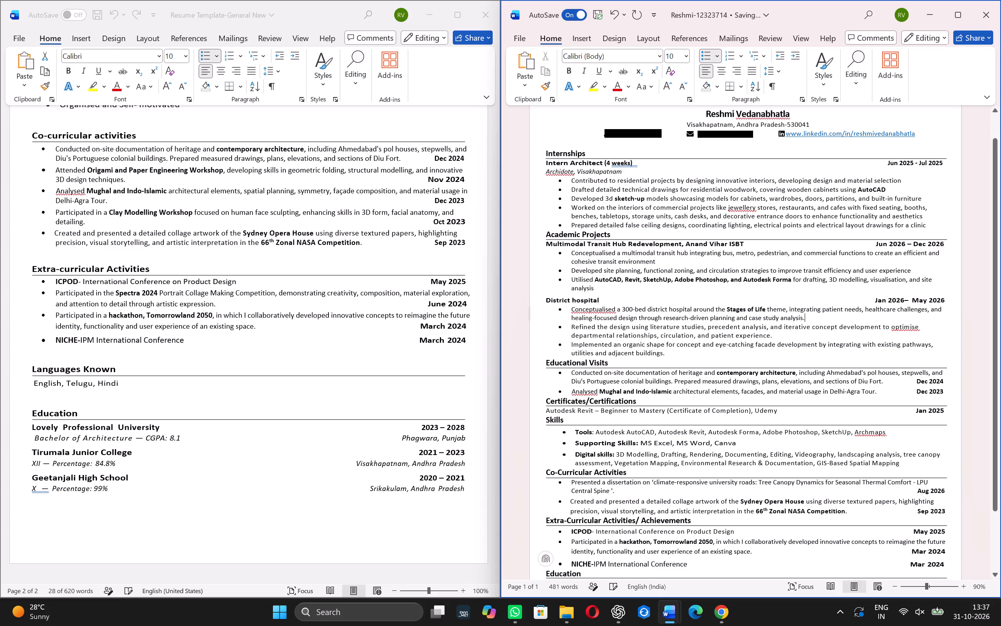
key(BackSpace)
click(820, 338)
key(BackSpace)
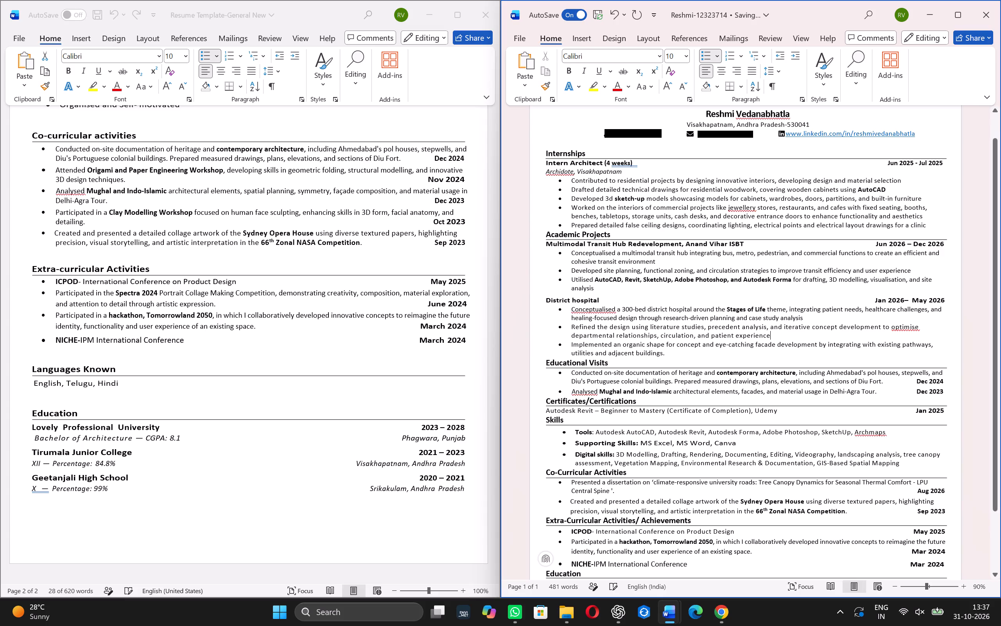
click(764, 359)
click(732, 350)
key(BackSpace)
Delete the full stops after "sections of Diu Fort" and "Delhi-Agra Tour" in the Educational Visits bullets, keeping the dates on their lines.
click(895, 379)
key(BackSpace)
key(space)
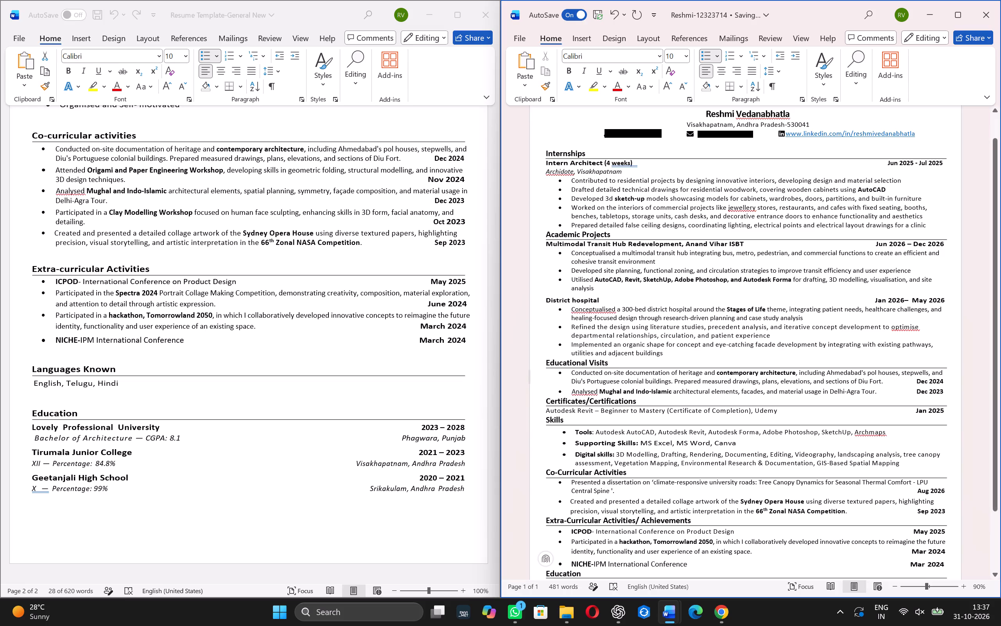
click(883, 380)
key(BackSpace)
click(881, 393)
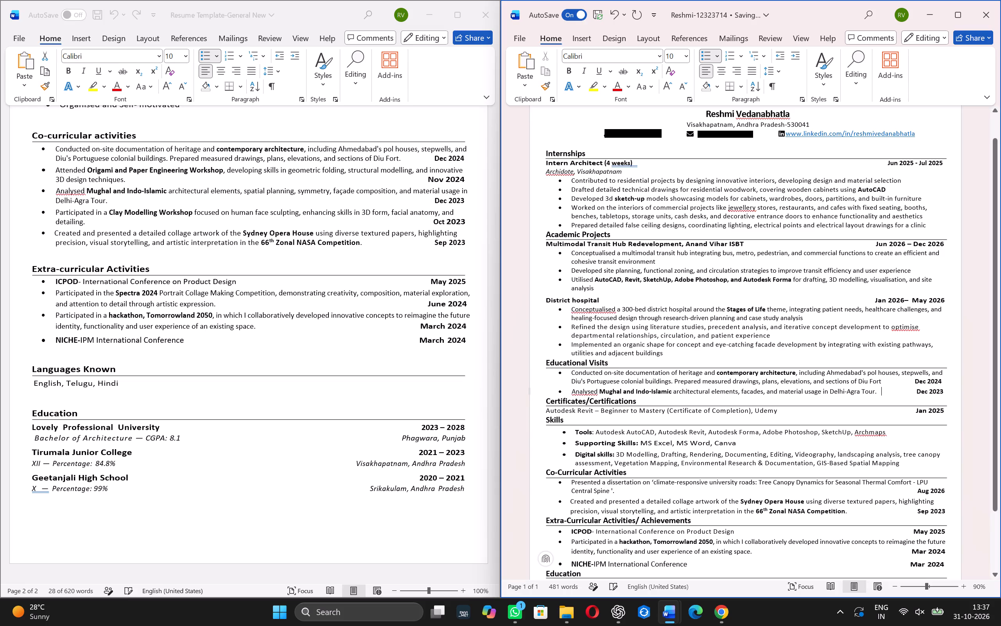
click(875, 393)
key(BackSpace)
Complete the word "Tour" with its final r and delete the full stop after "Delhi-Agra Tour" in the second Educational Visits bullet.
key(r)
key(Right)
key(BackSpace)
Delete the full stops after "Central Spine '" and "Zonal NASA Competition" in the two Co-Curricular Activities bullets, keeping the dates on their lines.
scroll(793, 428, down, 1)
scroll(757, 421, down, 1)
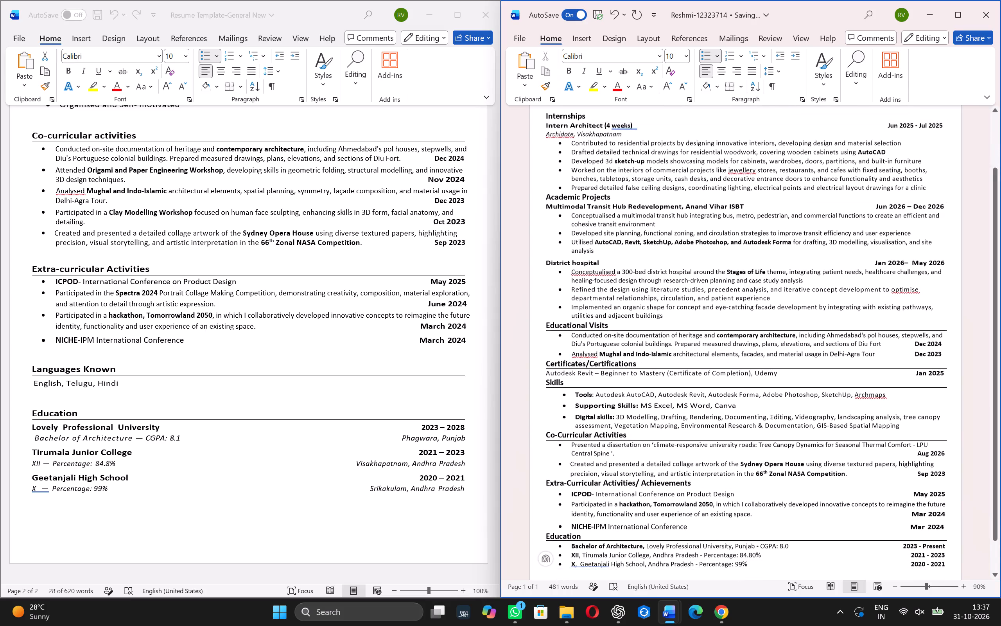
scroll(722, 416, down, 1)
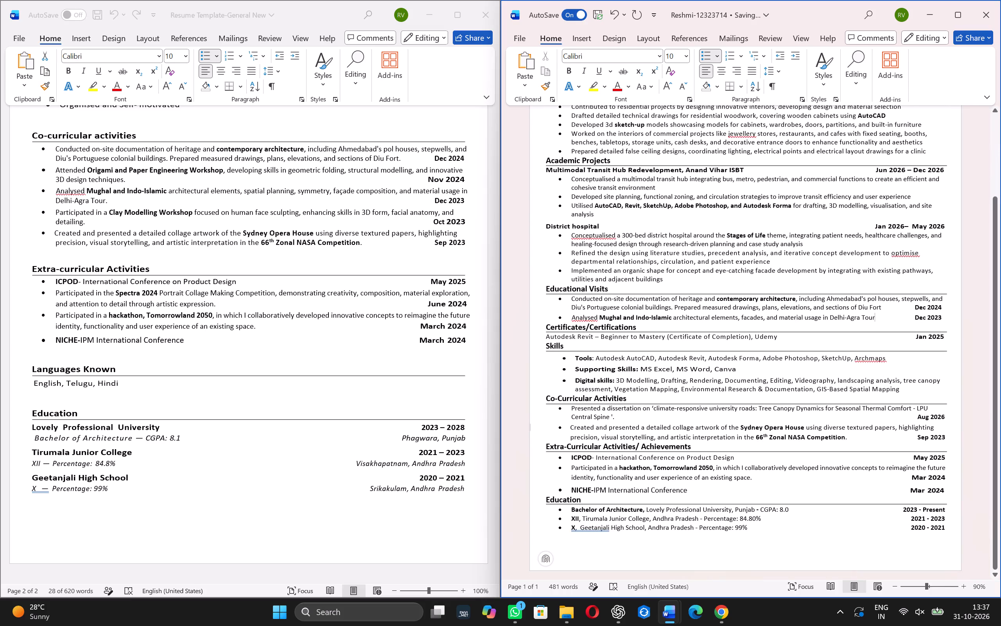
click(614, 417)
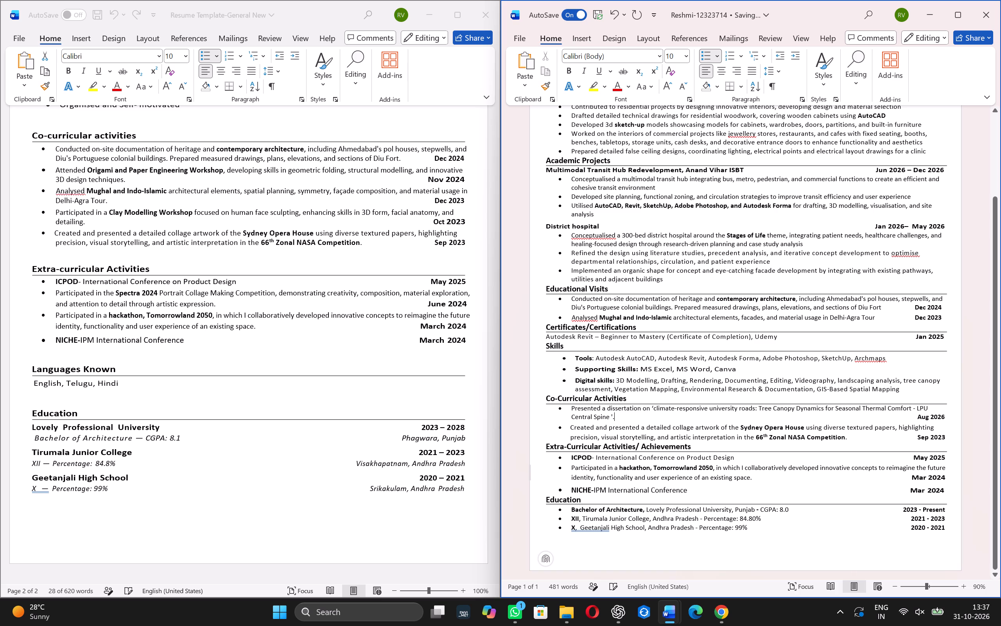
key(BackSpace)
click(849, 436)
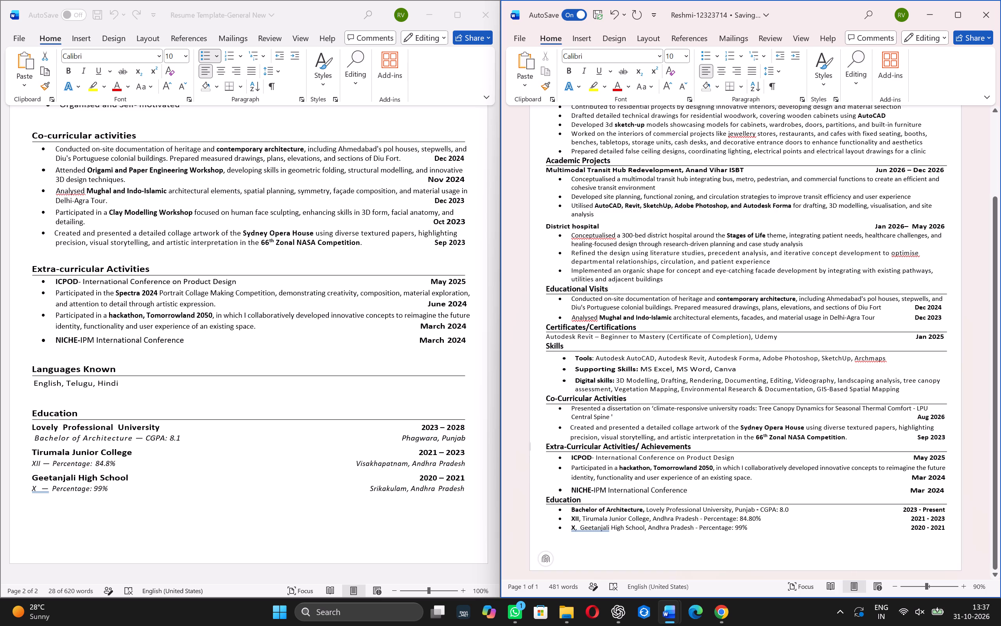
click(847, 437)
key(BackSpace)
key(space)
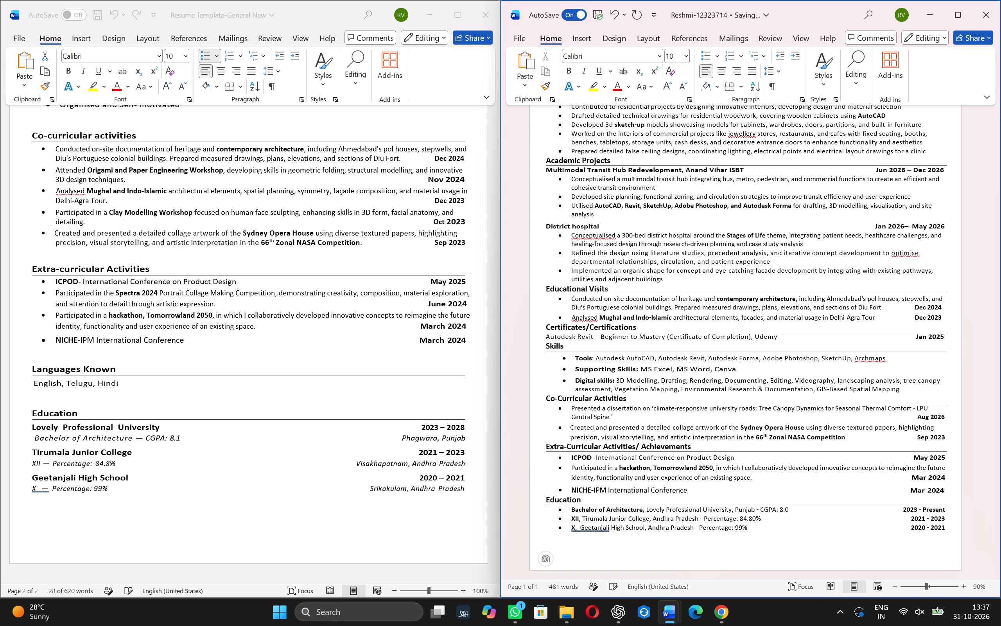
Delete the full stop after "user experience of an existing space" in the hackathon bullet under Extra-Curricular Activities/ Achievements, keeping its date in line.
scroll(899, 390, down, 1)
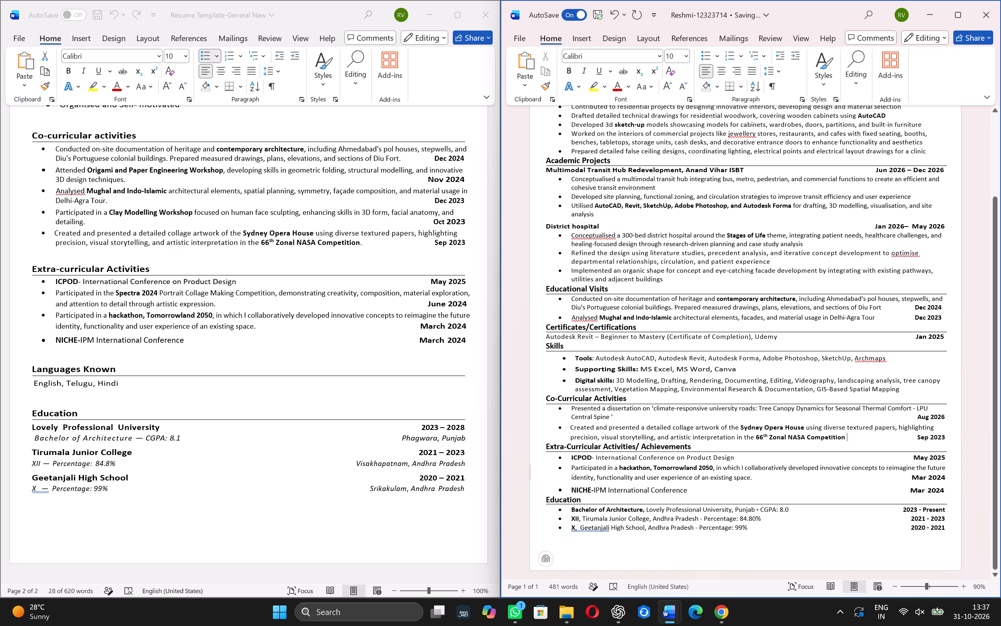
click(751, 478)
key(BackSpace)
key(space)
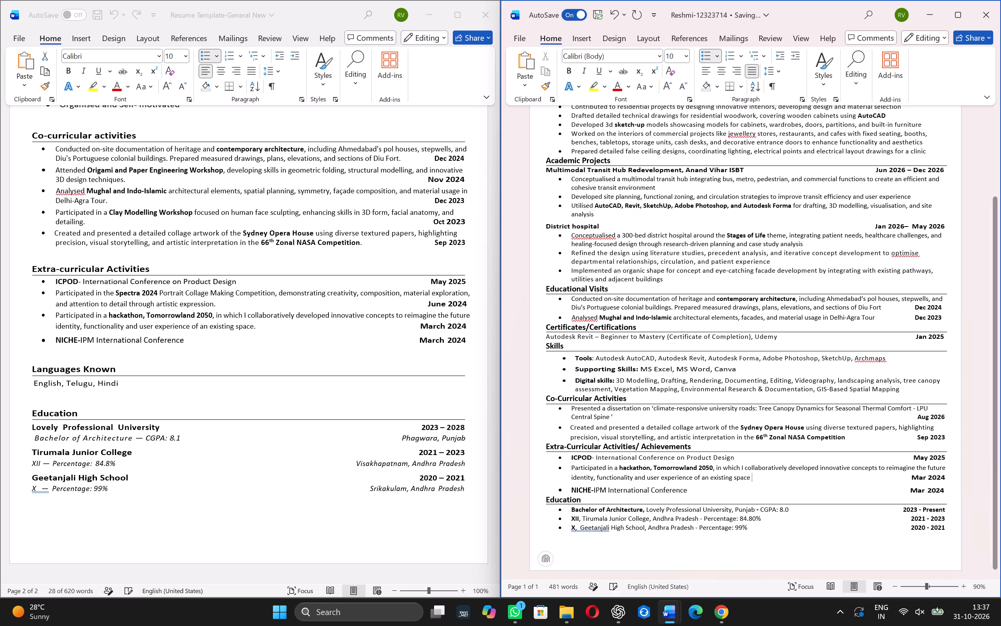
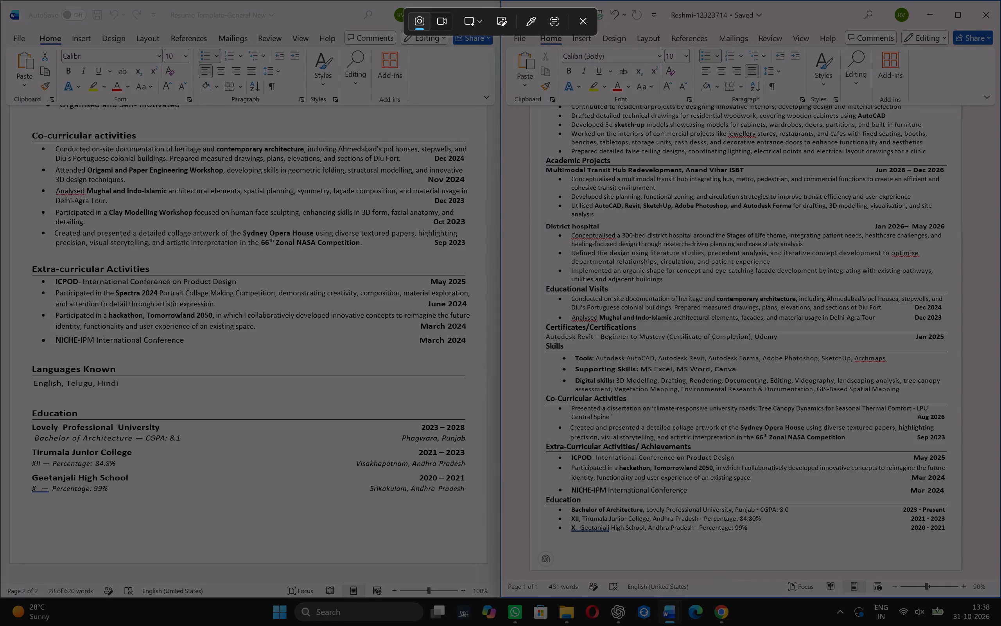
Capture a small screenshot of the start of the Spectra 2024 bullet under Extra-curricular Activities in the two-page résumé.
drag(49, 289, 93, 325)
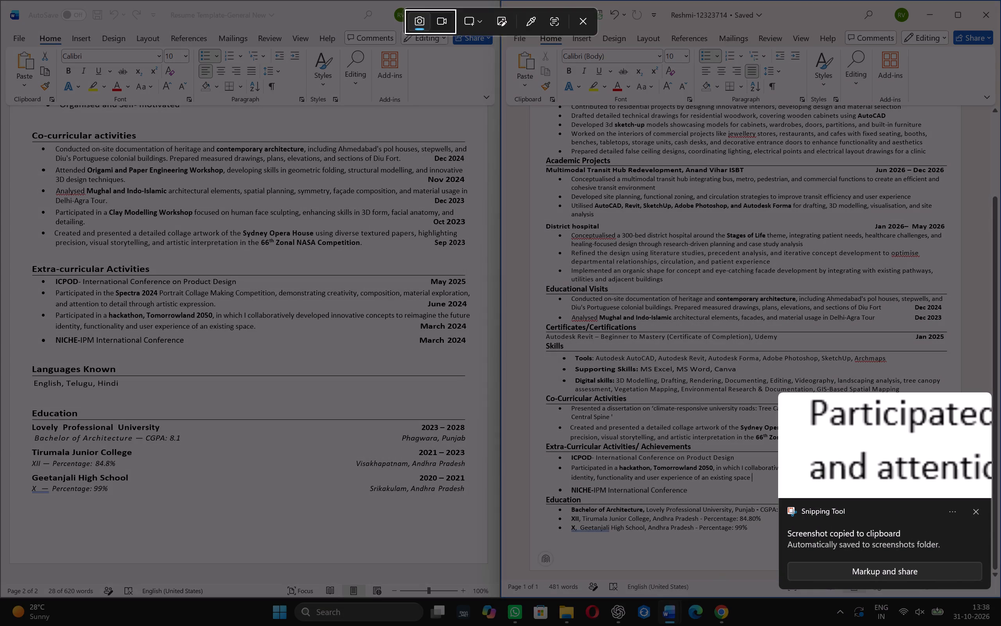
Capture a screen snip of the Extra-curricular Activities section in the Resume Template document, from its heading through the NICHE-IPM International Conference bullet.
drag(25, 258, 477, 351)
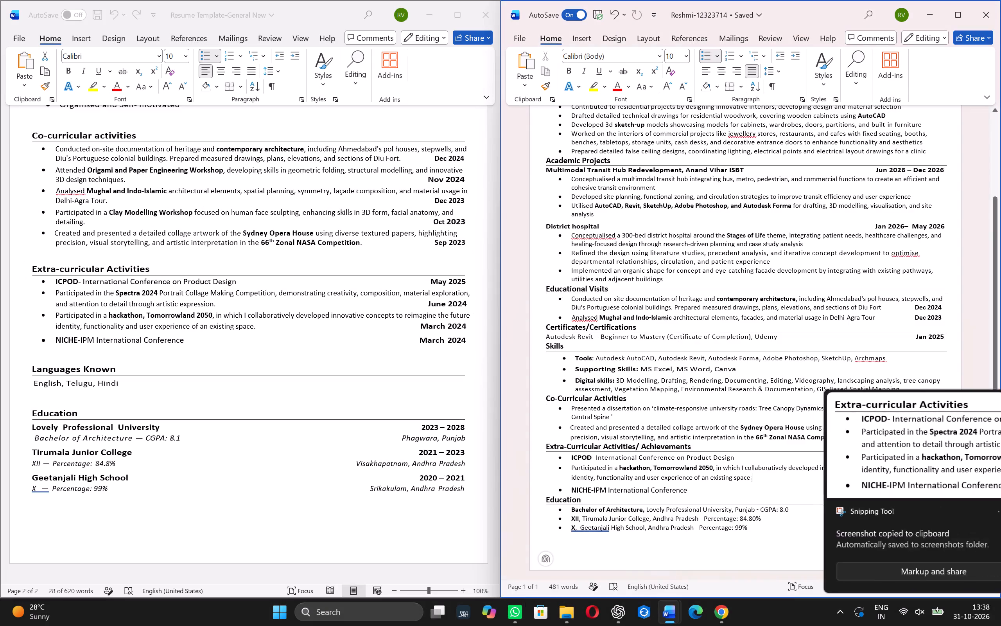
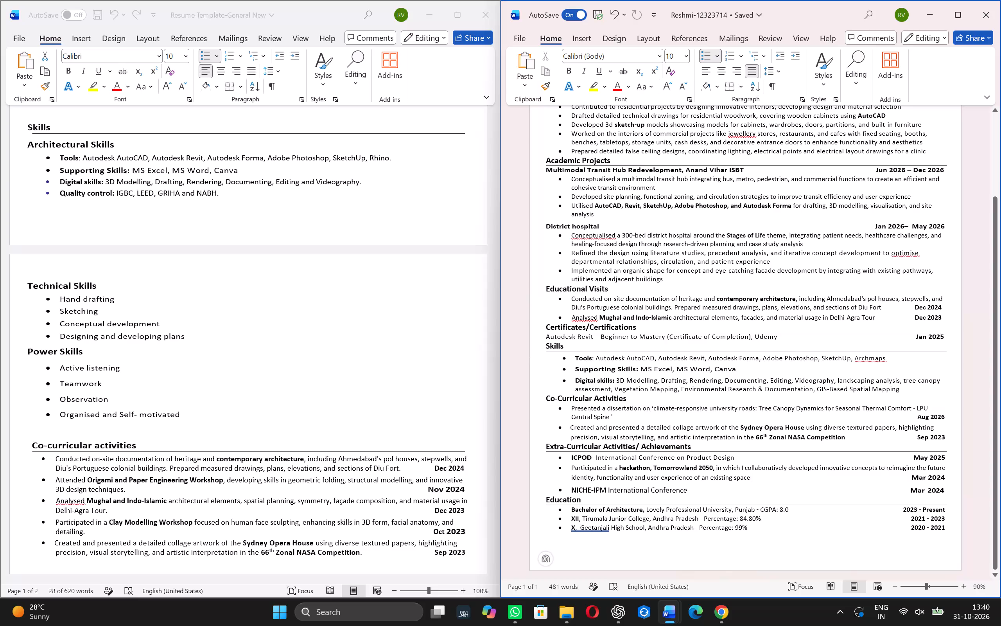
Add a bullet under Digital skills in the resume's Skills section reading "Softskills: observation".
click(899, 388)
key(Return)
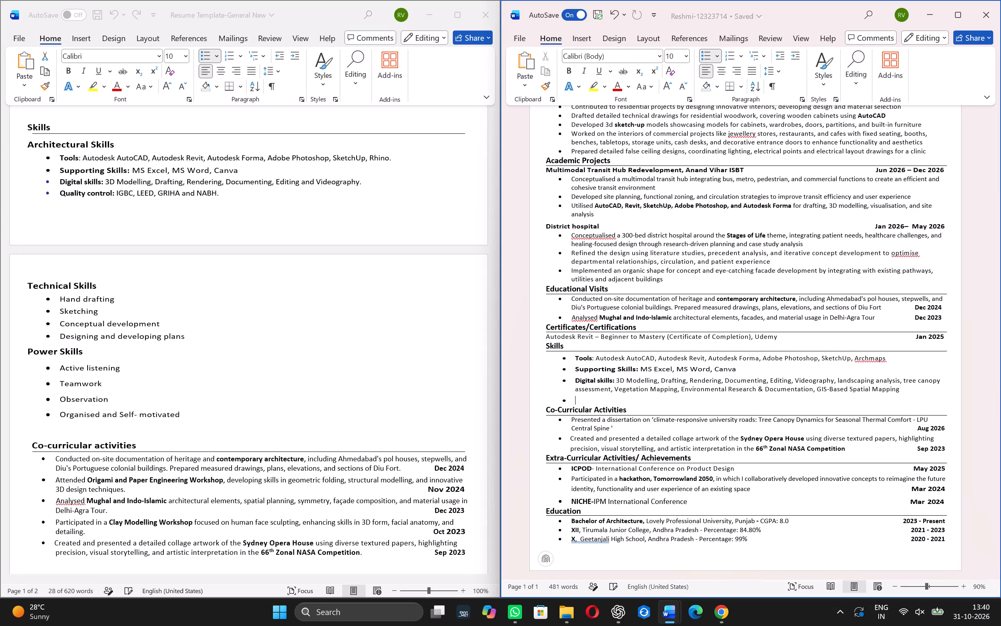
text(so)
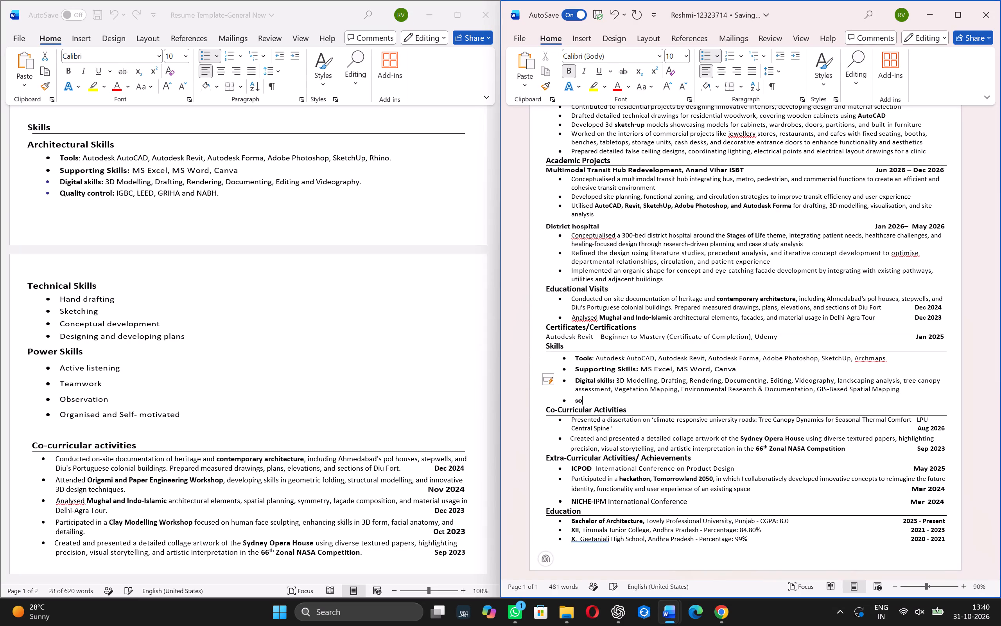
text(ftskills)
key(shift+colon)
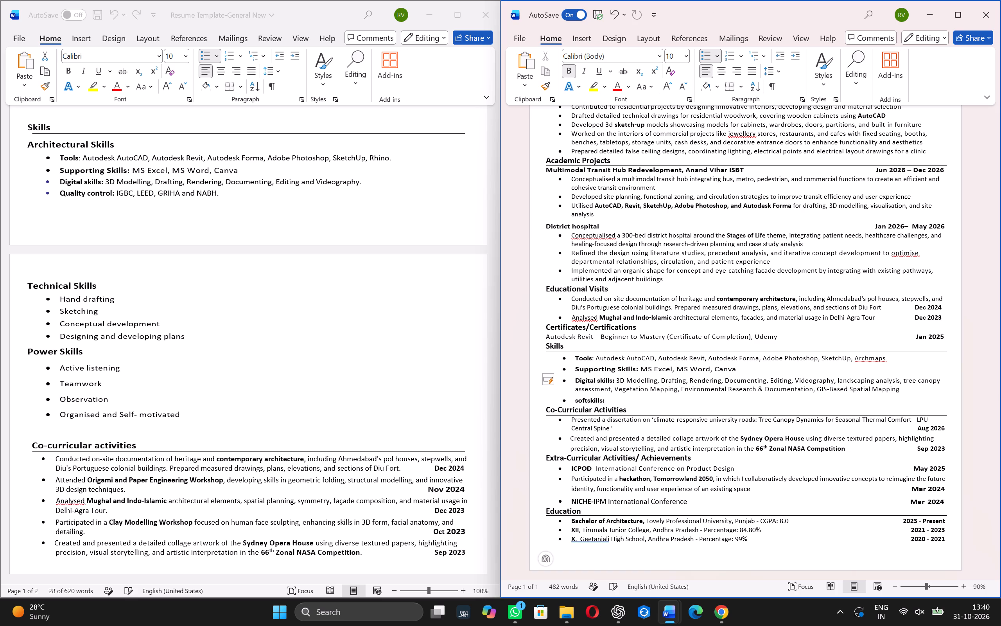
key(space)
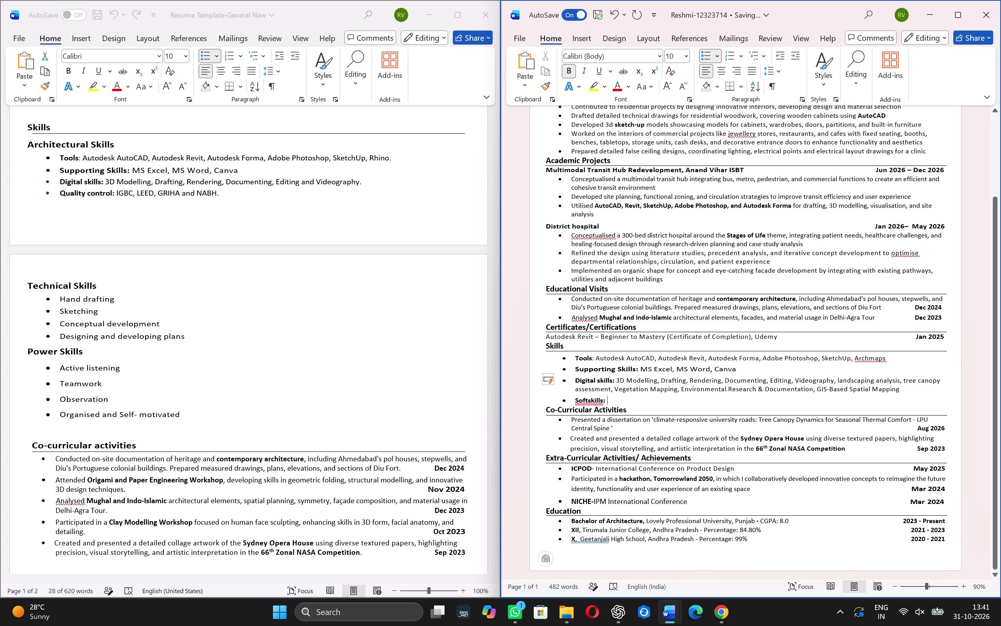
key(o)
key(BackSpace)
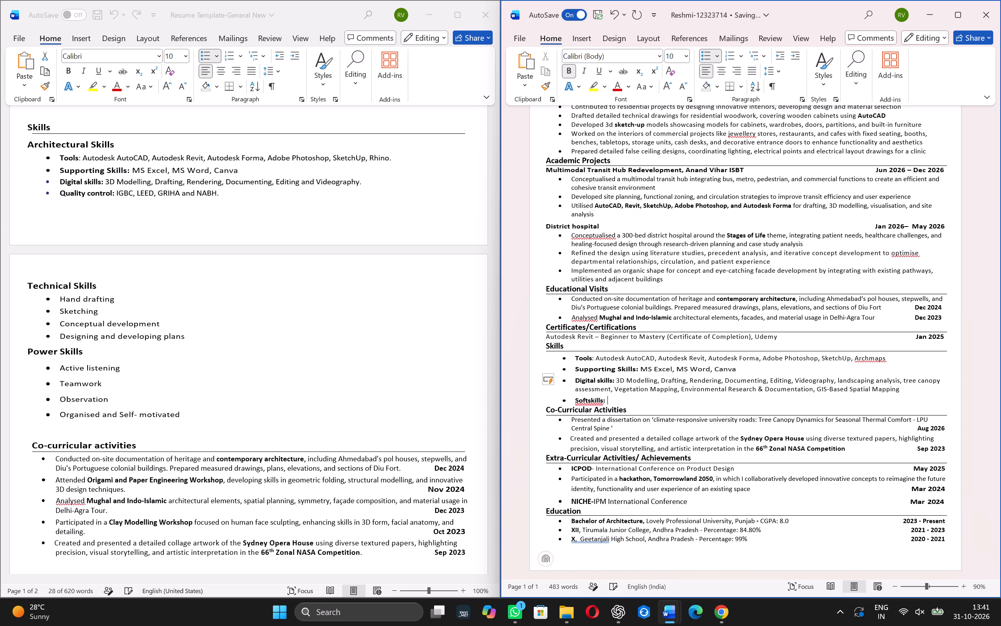
text(observation)
Remove the bold formatting from the word "observation" in the Softskills bullet.
drag(607, 398, 648, 399)
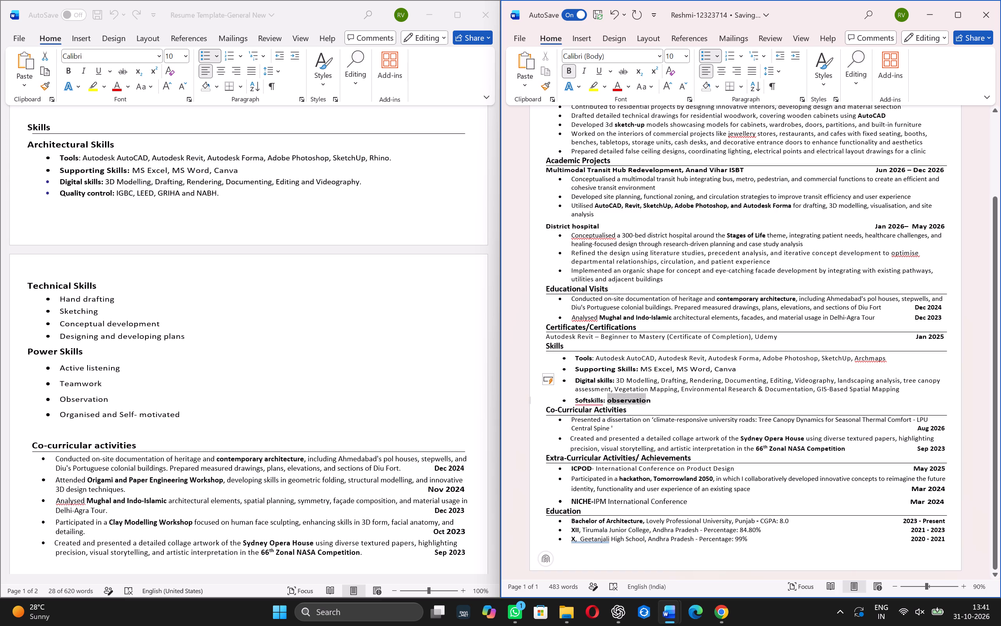
drag(648, 399, 651, 398)
click(565, 67)
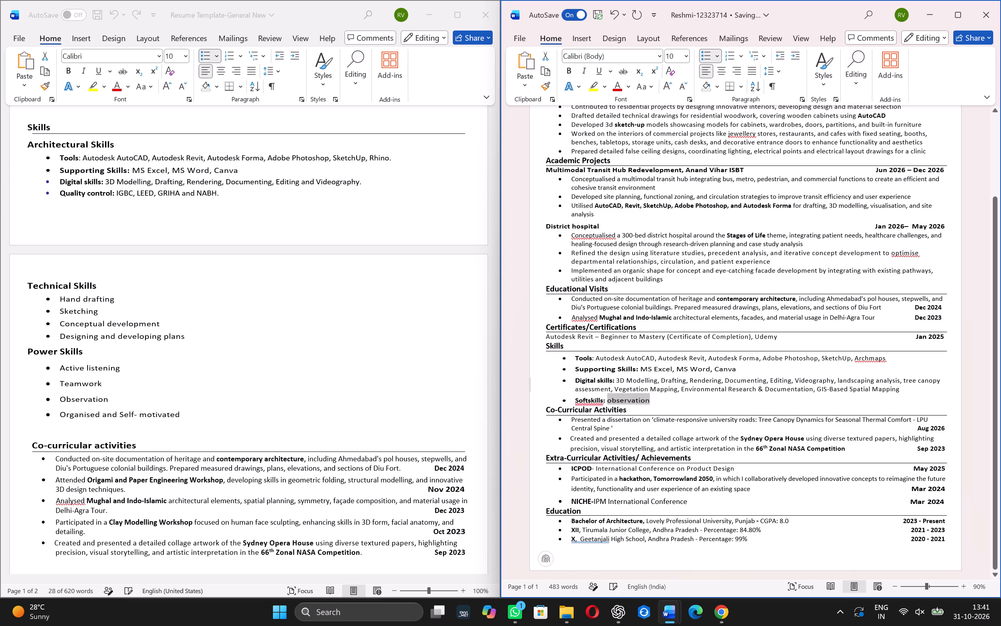
Extend the Softskills bullet after "observation" with ", organised and self motivated, teamwork, active listening".
click(655, 399)
text(,)
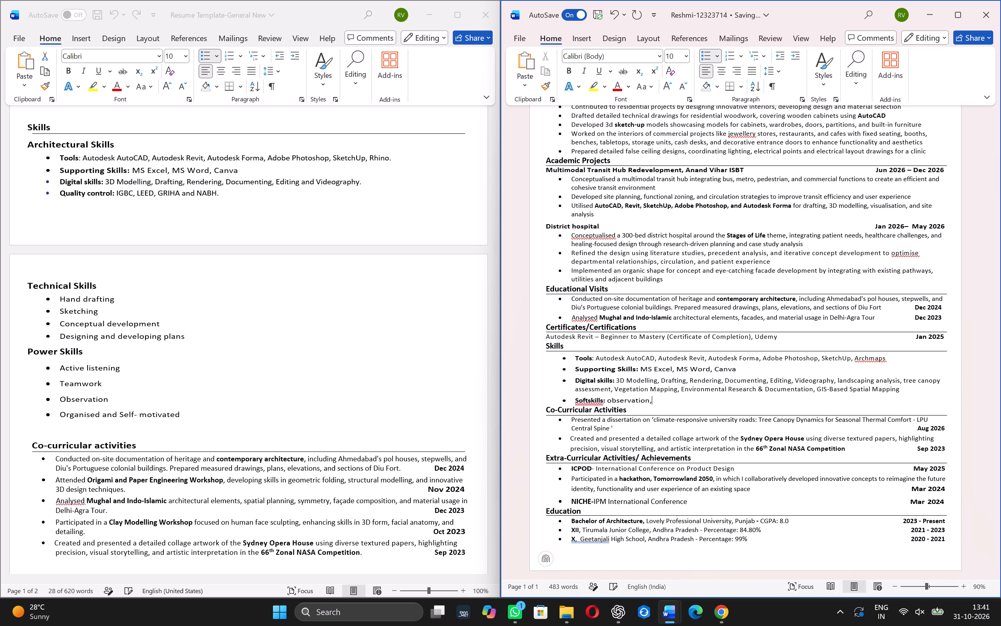
key(space)
text(organised a)
text(nd self motivated)
text(, teamwork)
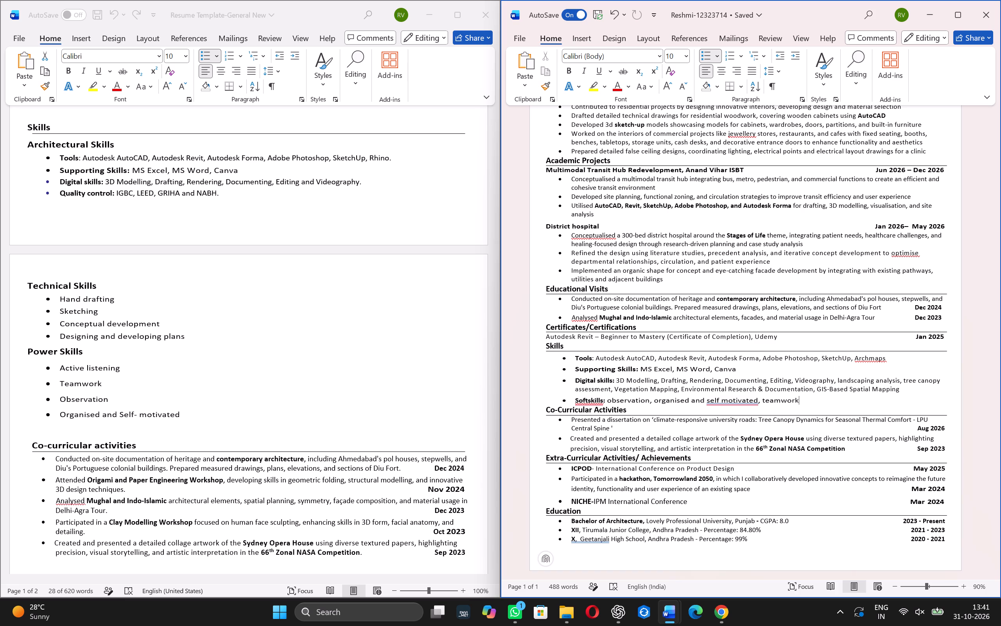
text(, active listening)
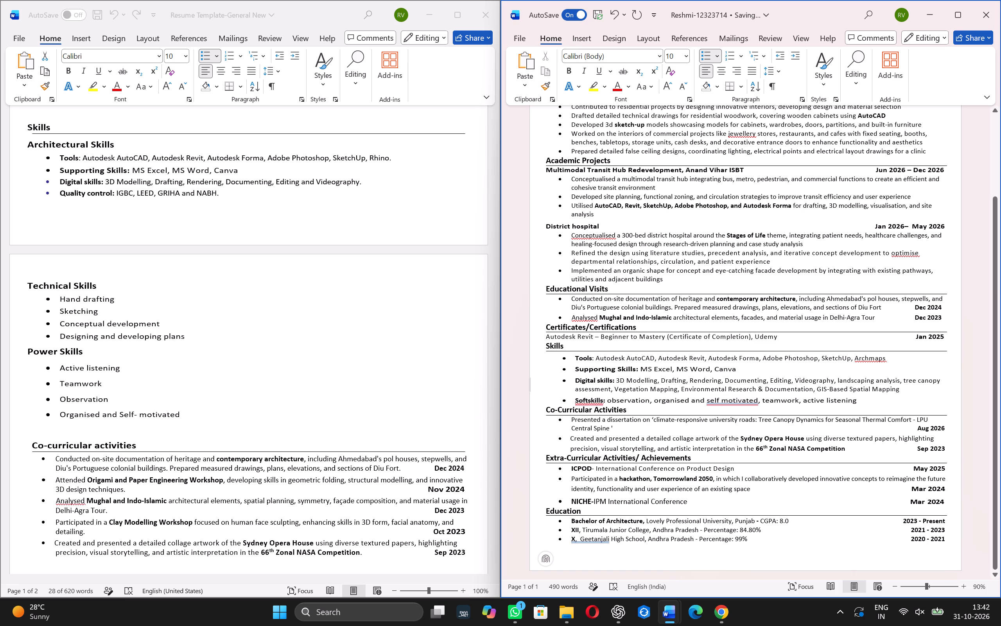
Correct "self motivated" in the Softskills bullet to the suggested spelling "self-motivated".
click(720, 429)
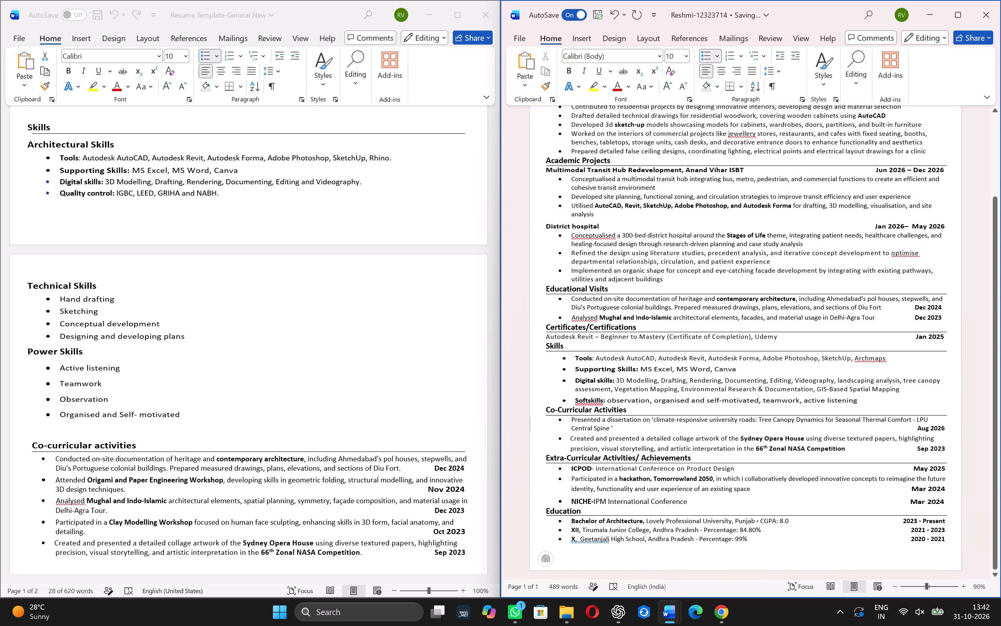
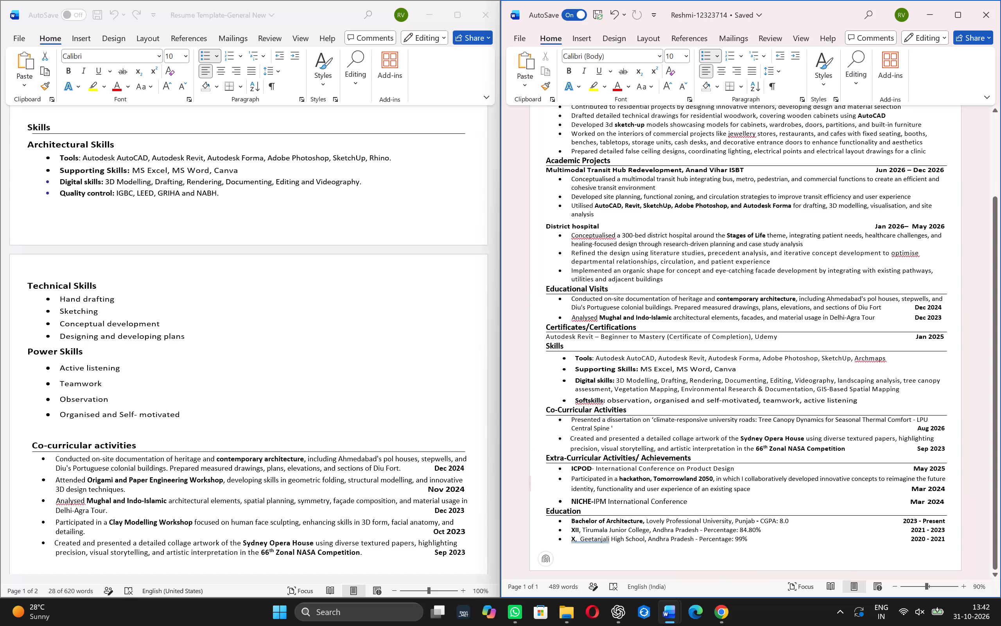
Place the insertion point at the end of the Softskills bullet, after "active listening".
click(859, 401)
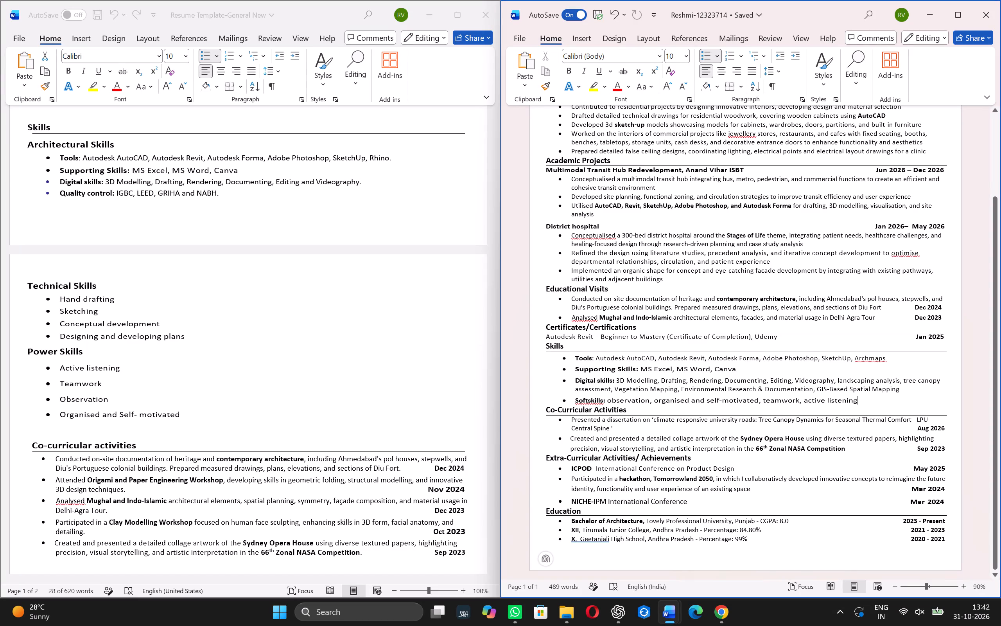
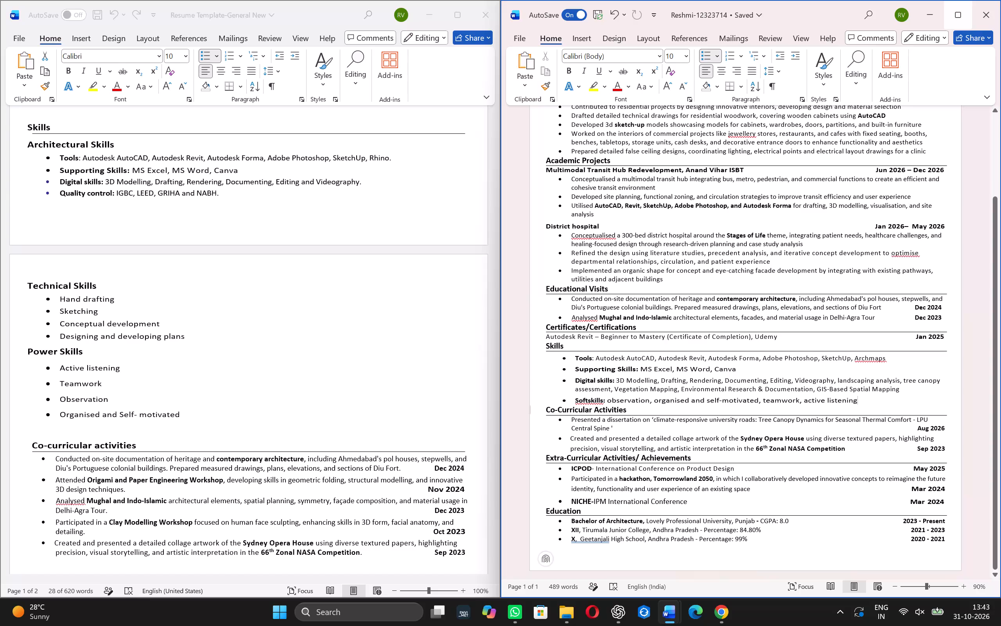
Capture a screenshot of the Softskills bullet line in the resume's Skills section and switch to WhatsApp.
key(Print)
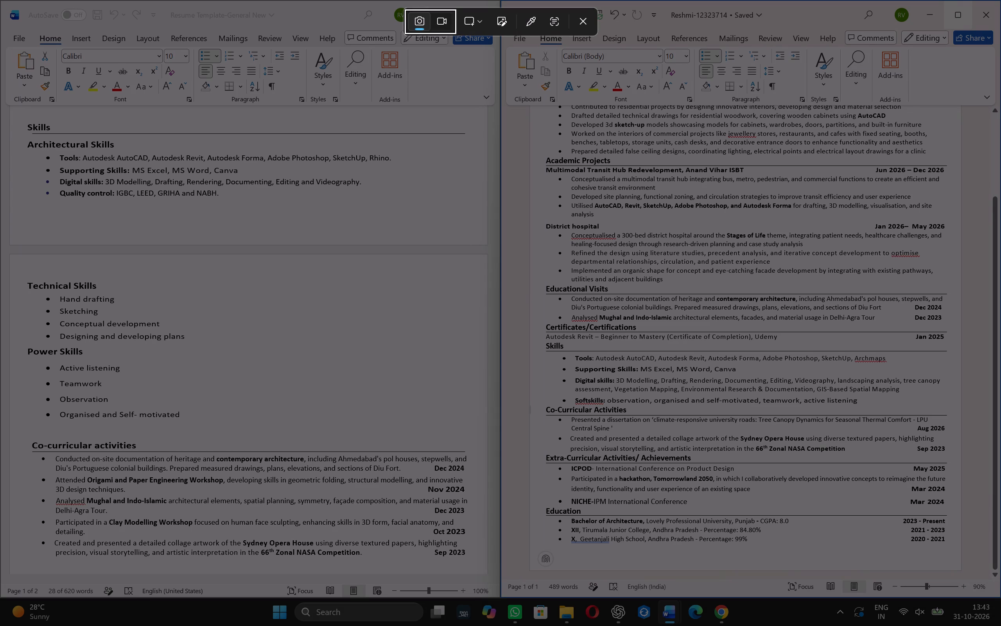
drag(583, 393, 893, 409)
drag(517, 612, 518, 617)
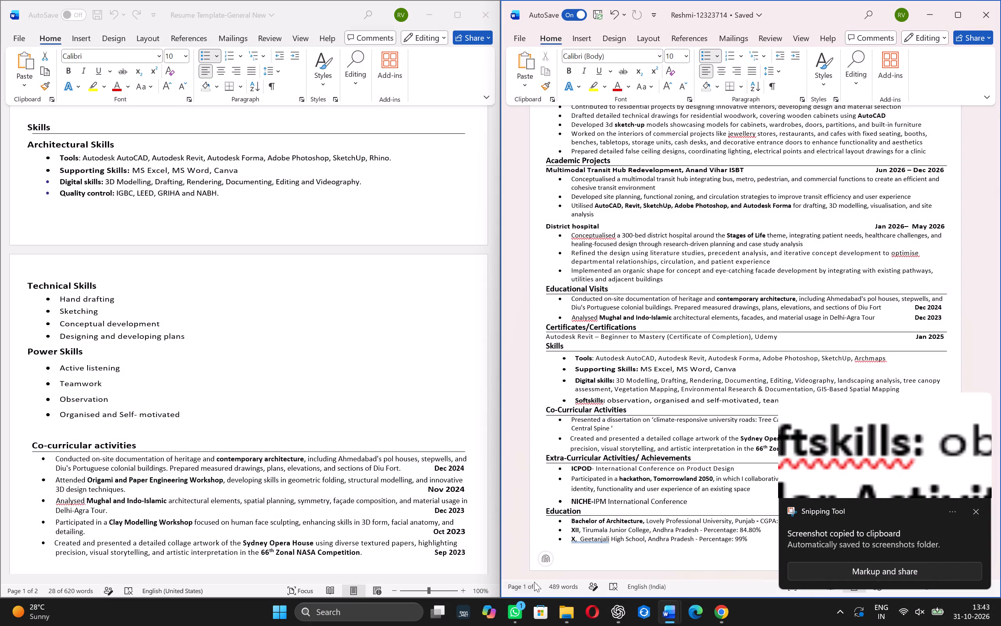
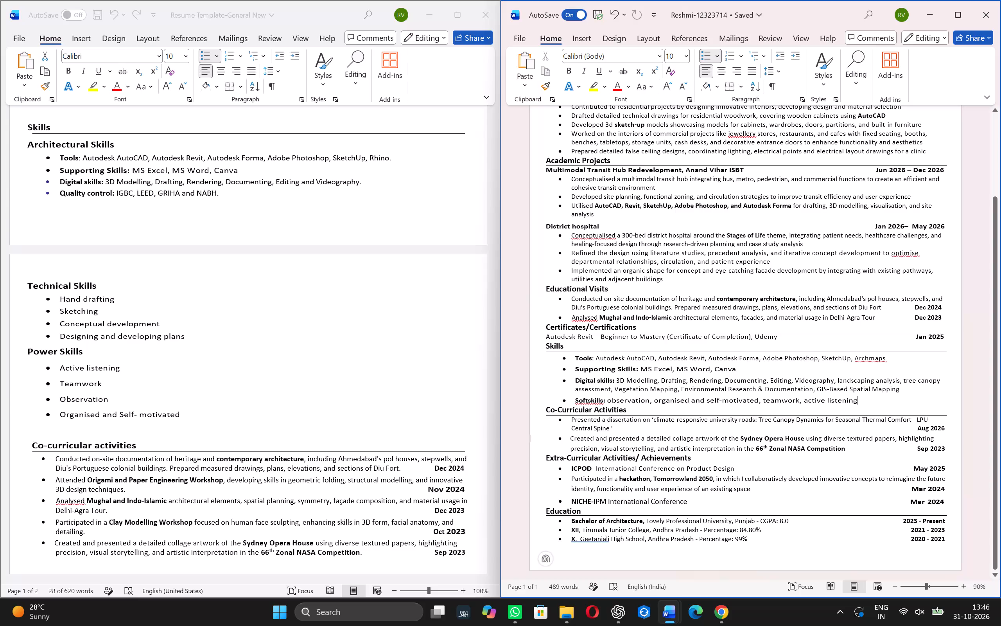
Insert the word "critical" before "observation" in the Softskills bullet of the resume's Skills section.
click(608, 401)
text(ritical)
key(space)
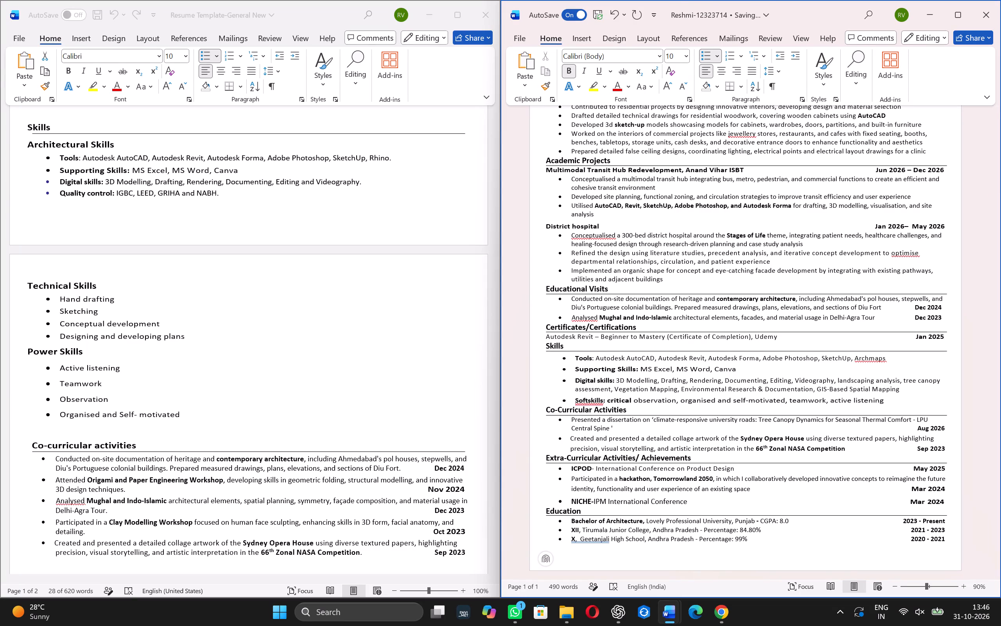
Remove the bold formatting from the word "critical" in the Softskills bullet and leave nothing selected.
drag(630, 399, 615, 402)
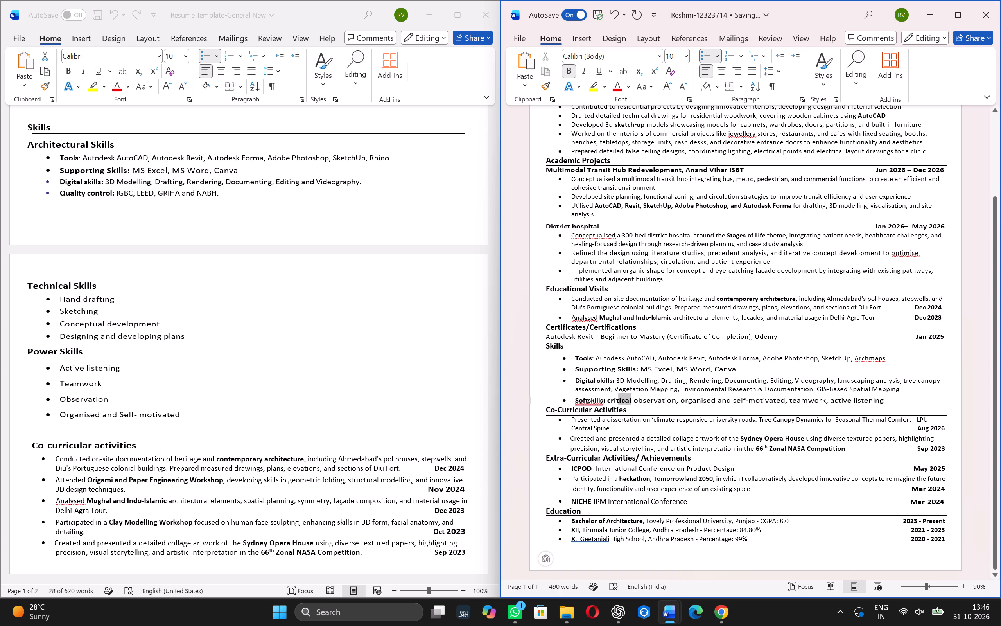
drag(615, 402, 608, 402)
click(615, 382)
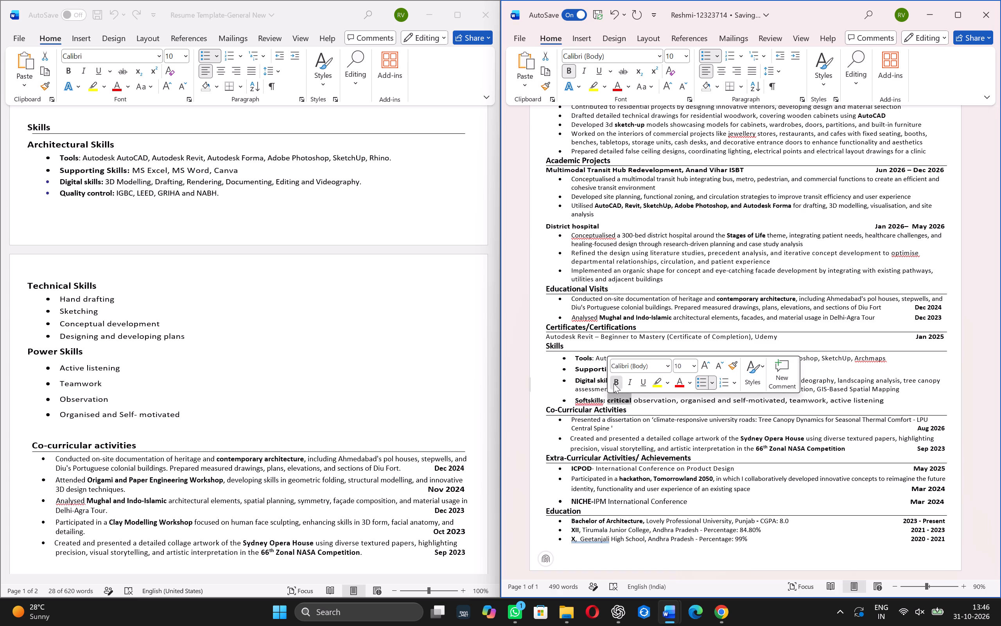
click(525, 398)
click(506, 445)
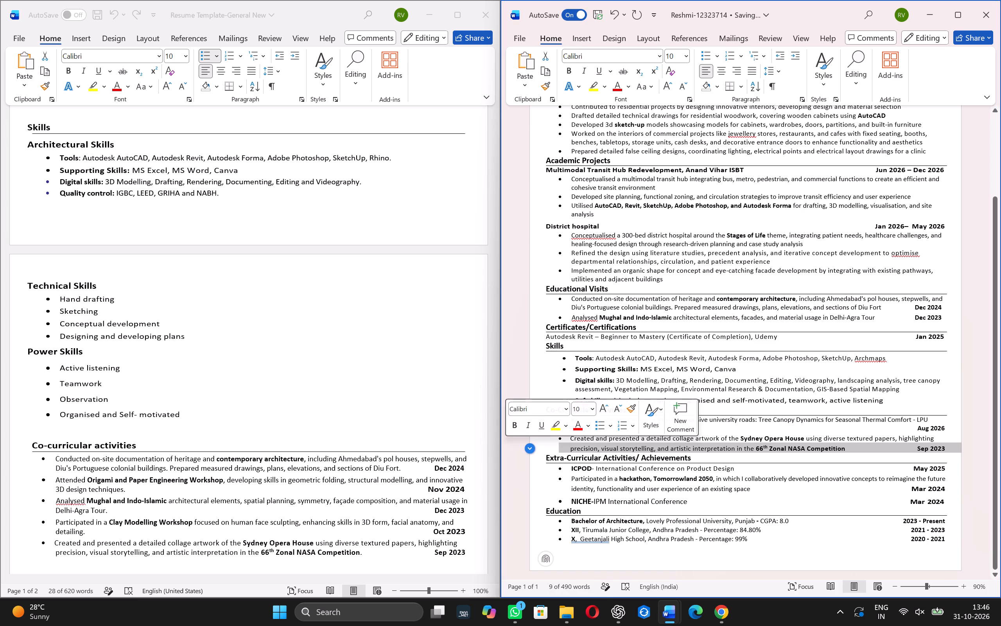
click(985, 367)
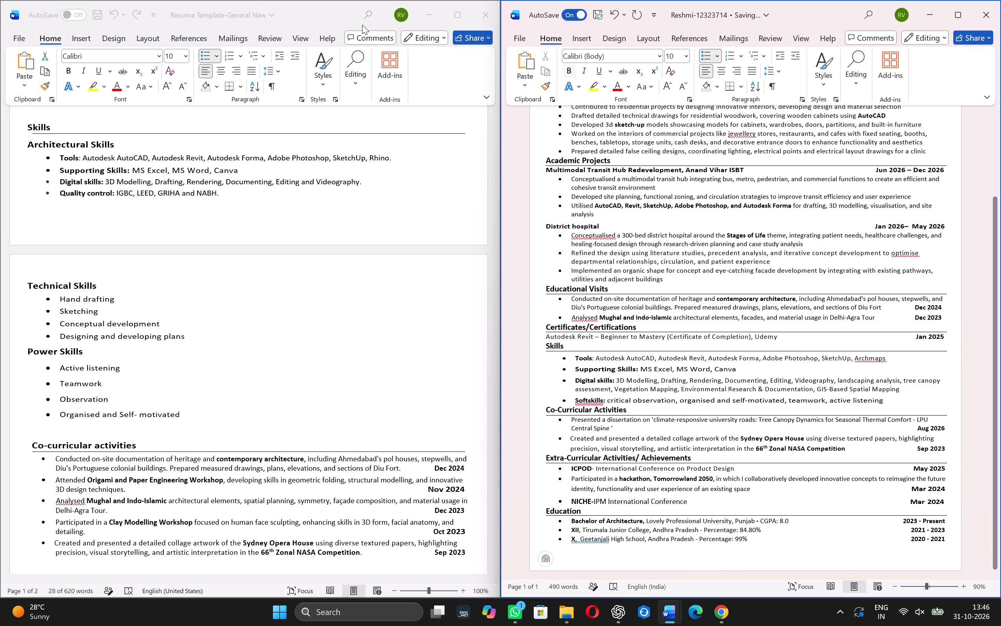
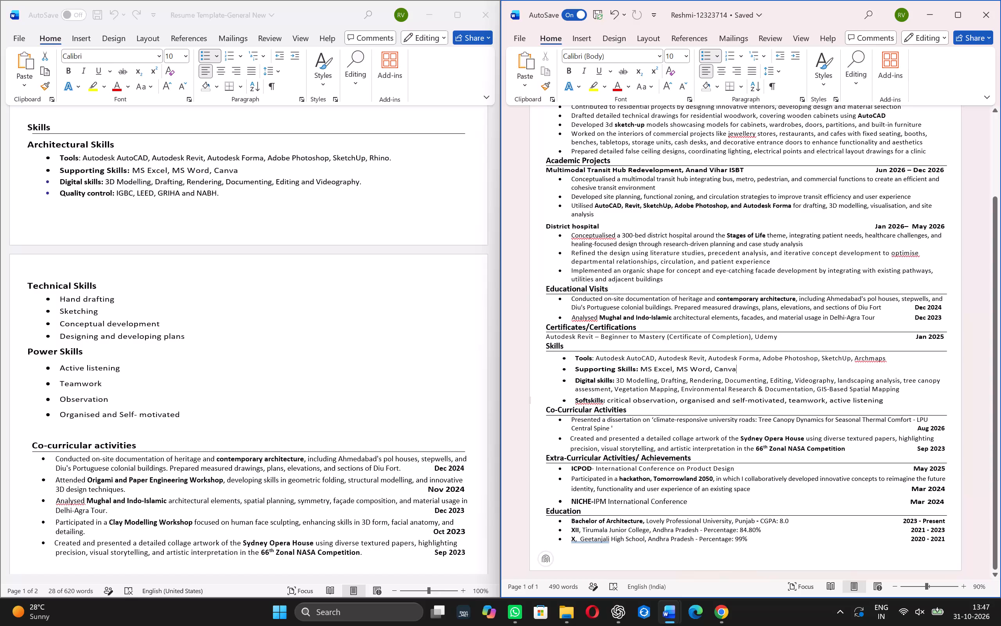
Replace "critical observation" with "Spatial awareness" in the Softskills bullet of the resume's Skills section.
drag(675, 401, 661, 403)
drag(661, 403, 610, 403)
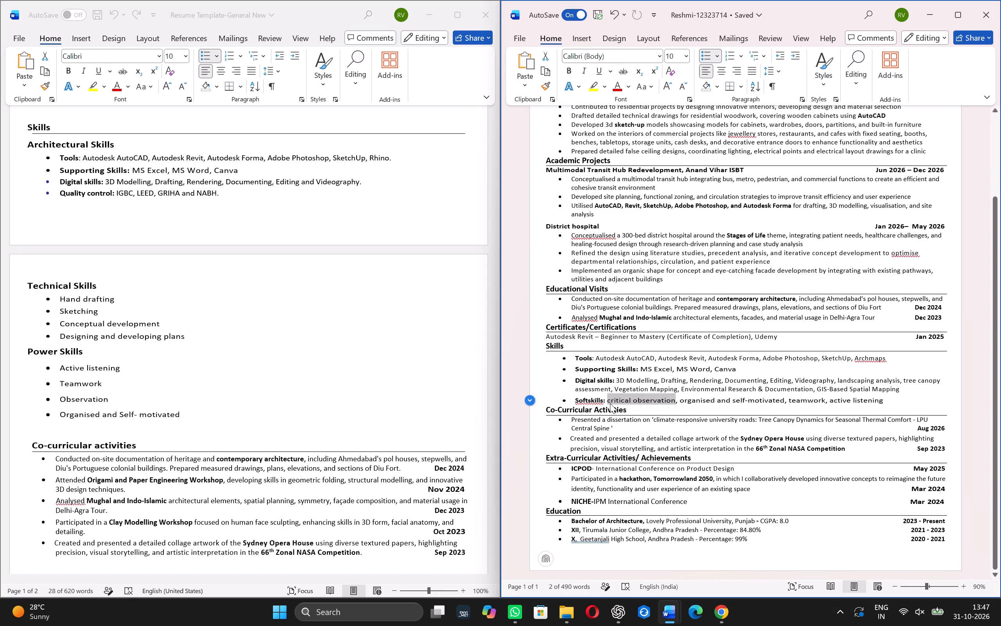
key(s)
text(PATIAL)
key(space)
text(awareness)
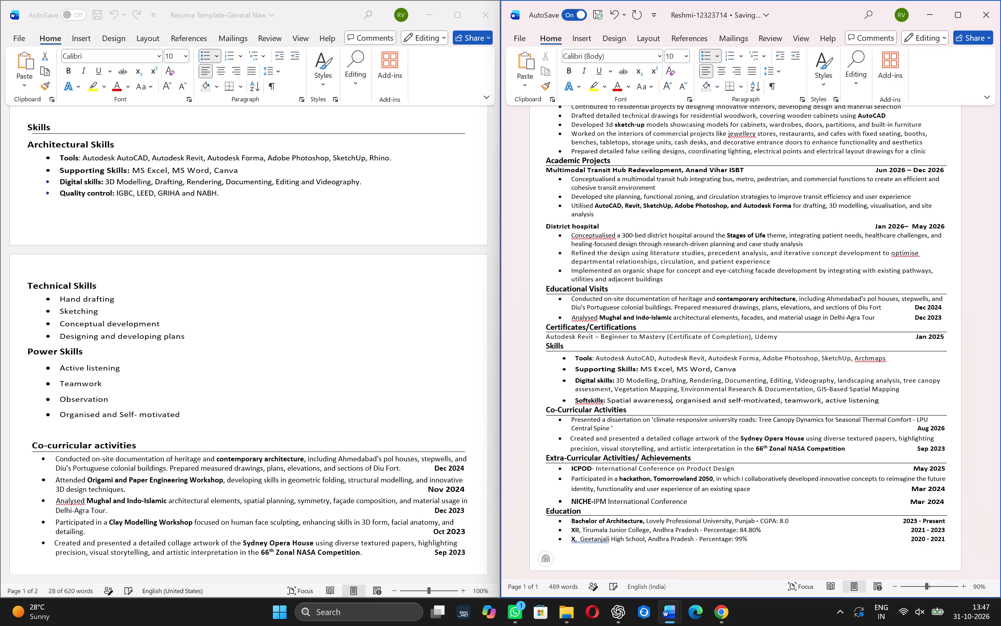
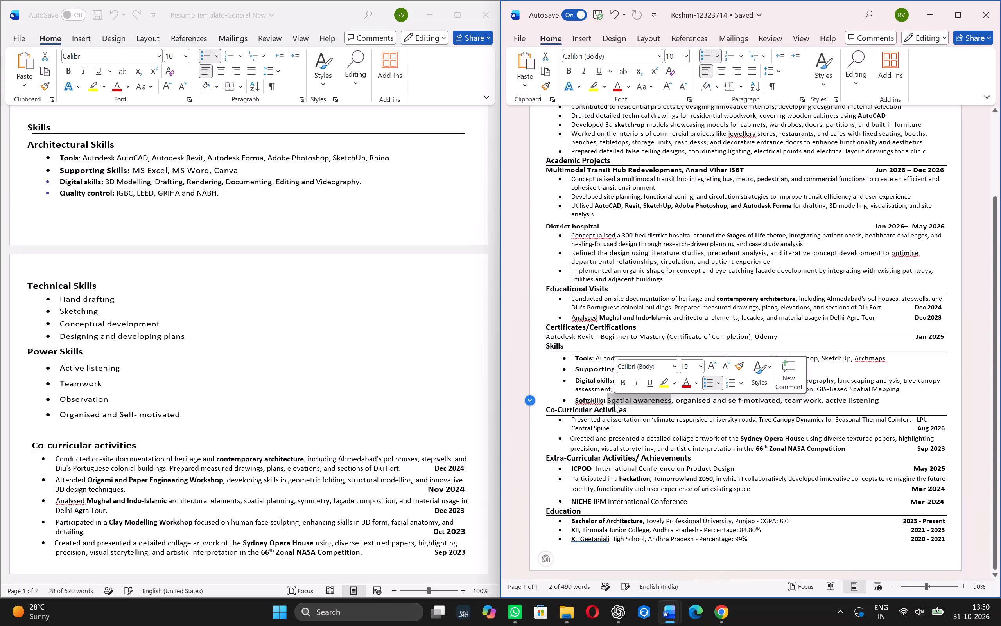
Replace "Spatial awareness" with "self driven initiative" in the Softskills bullet of the resume's Skills section.
text(se)
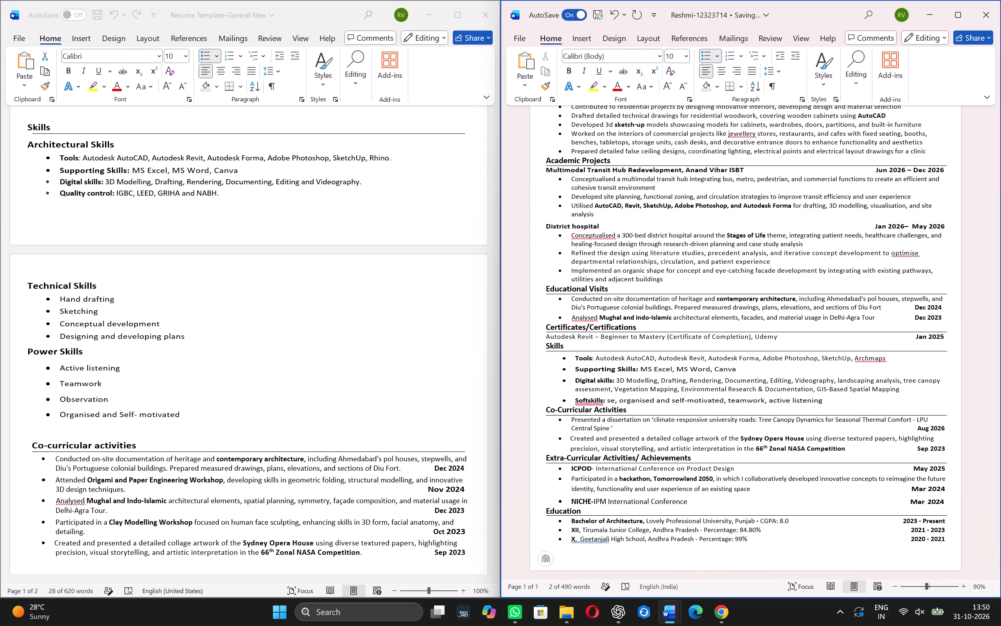
text(lf)
key(space)
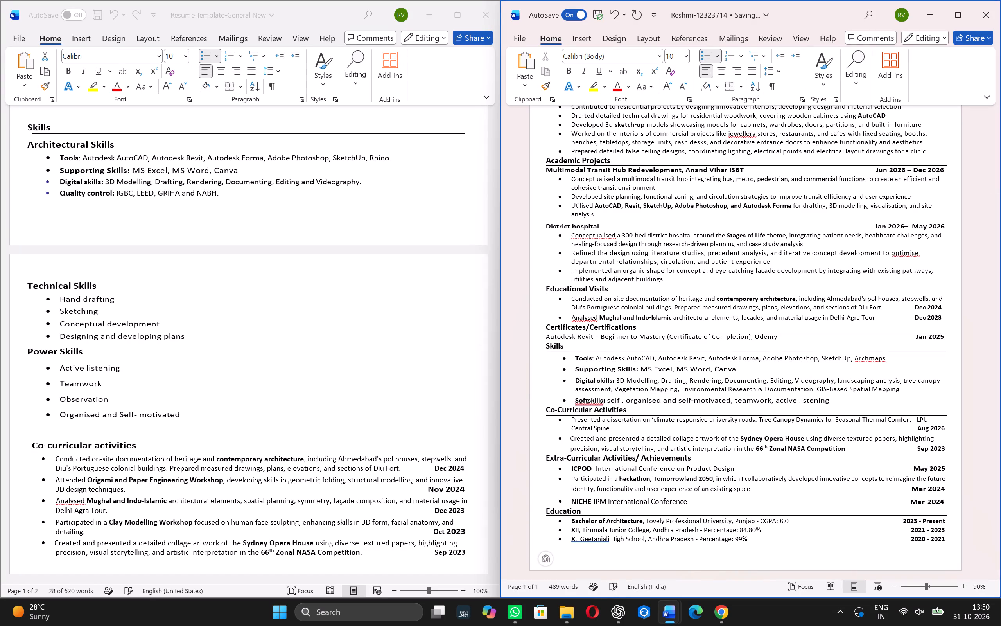
text(driven)
key(space)
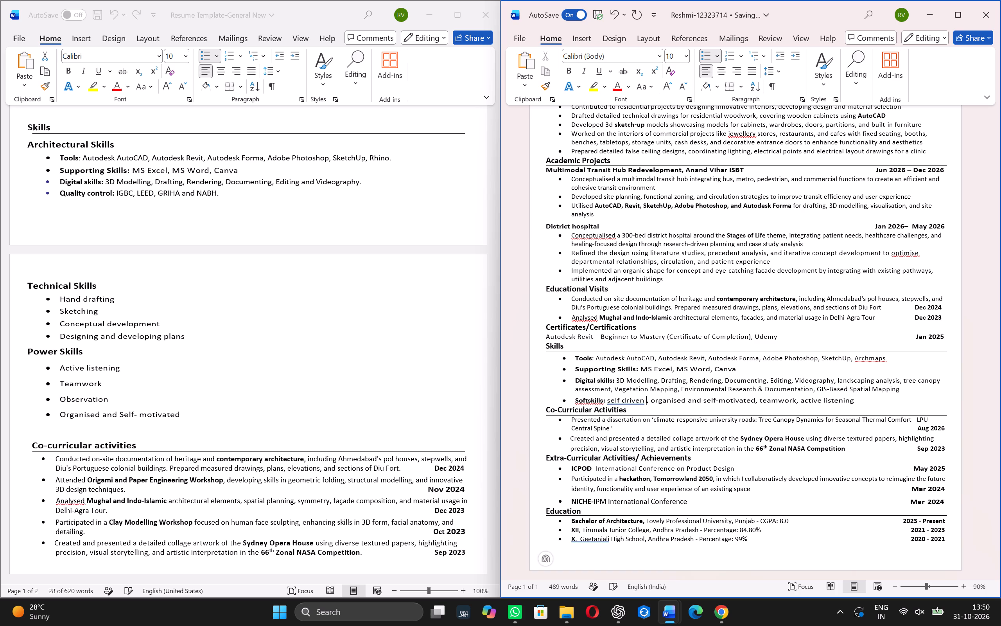
text(initiative)
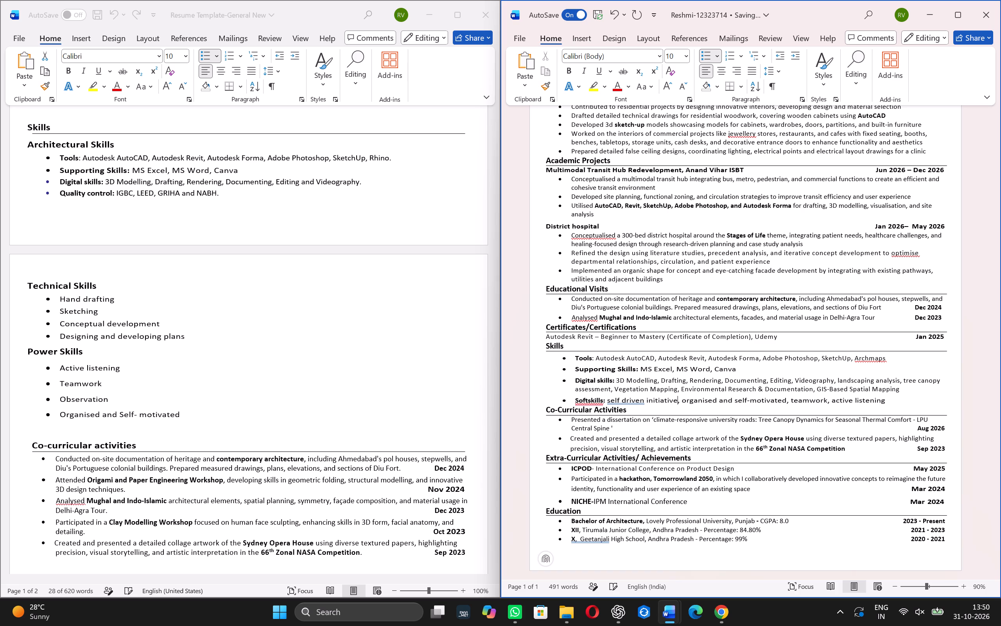
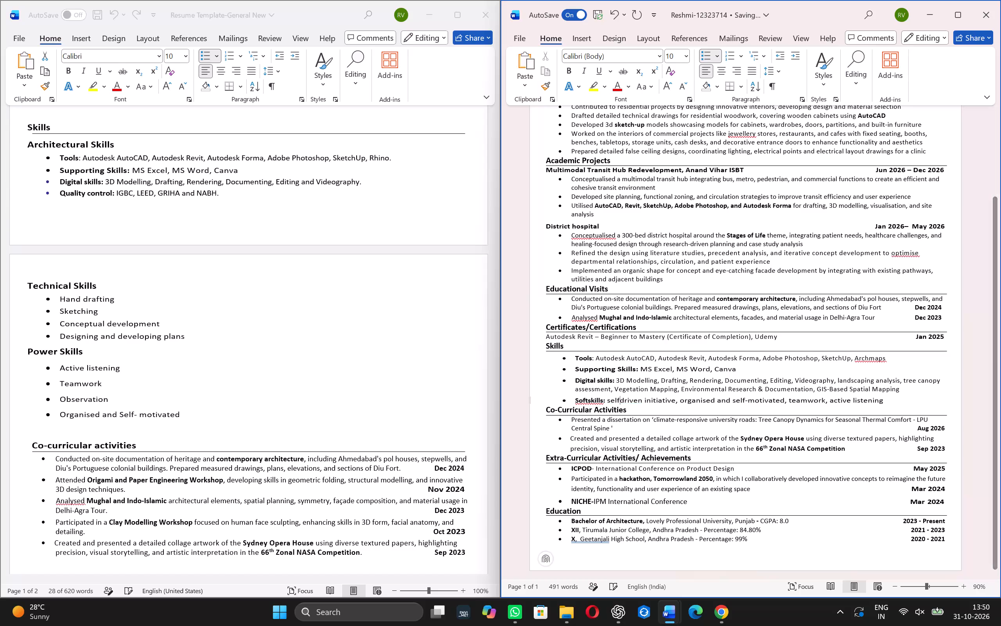
Add the hyphen to make "self-driven initiative" in the Softskills bullet of the resume's Skills section.
key(minus)
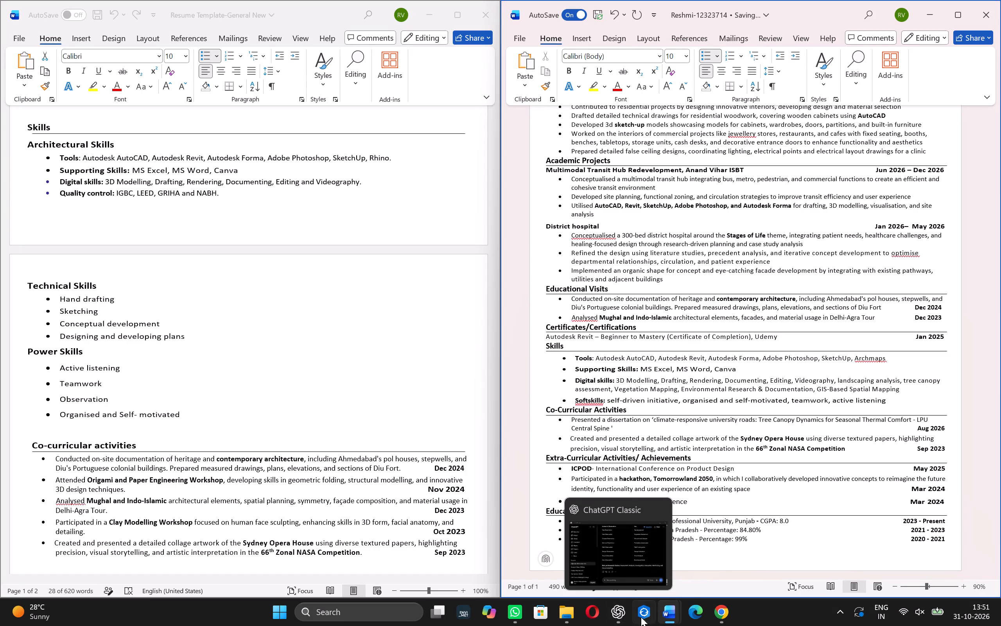
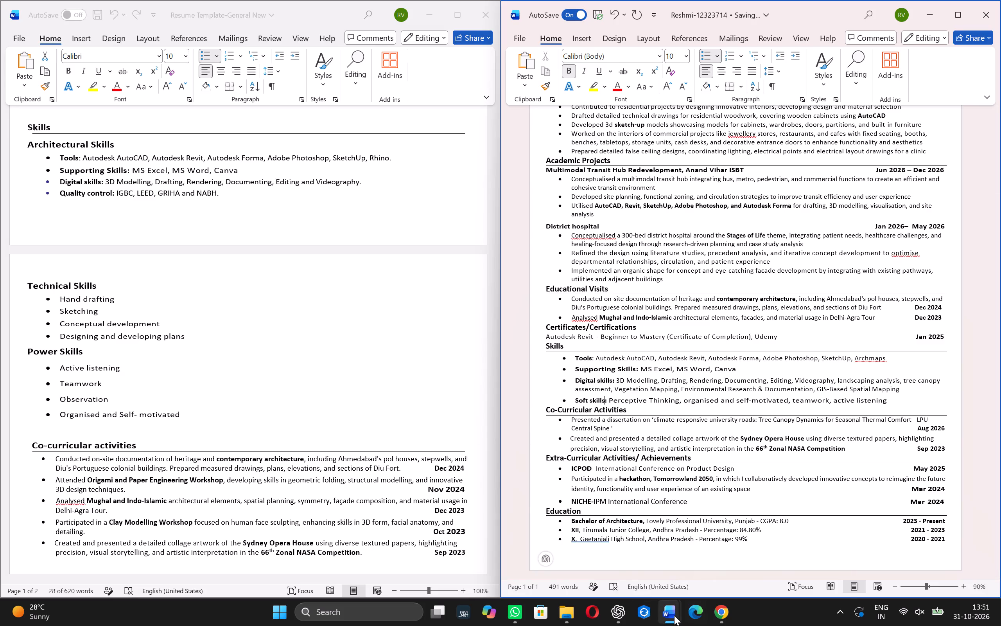
Examine the sections and wording of Resume Sample - Arch (1), and the co-curricular entries in the general resume template.
click(762, 540)
scroll(438, 336, up, 5)
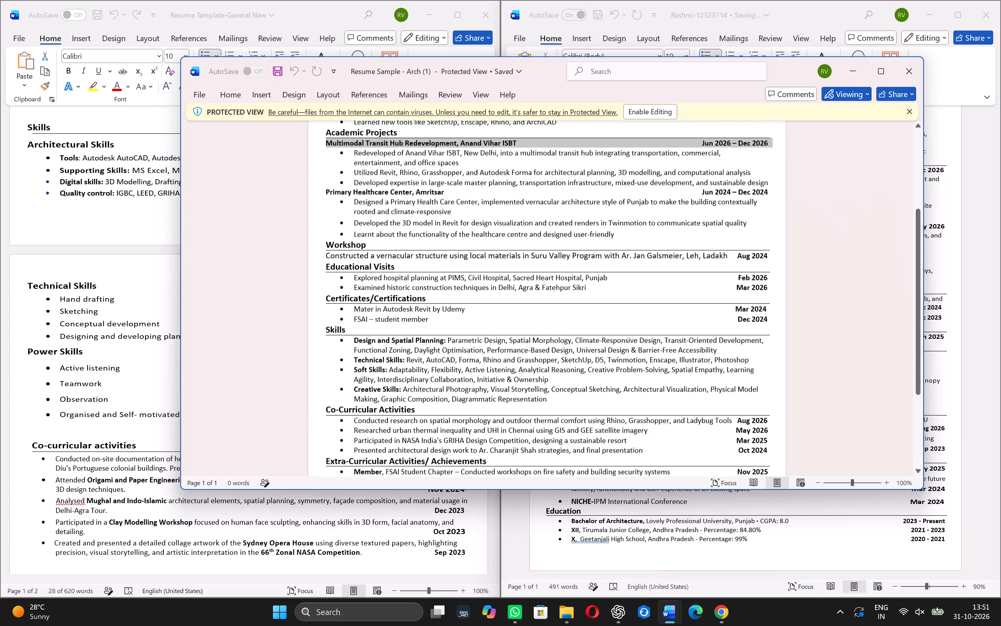
scroll(438, 336, up, 4)
scroll(438, 336, down, 8)
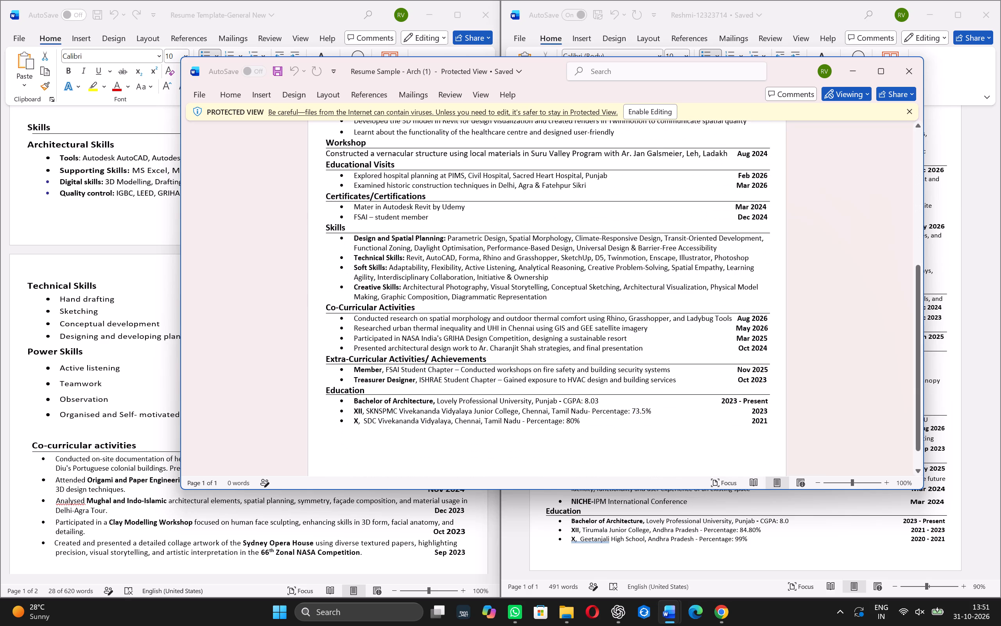
click(859, 83)
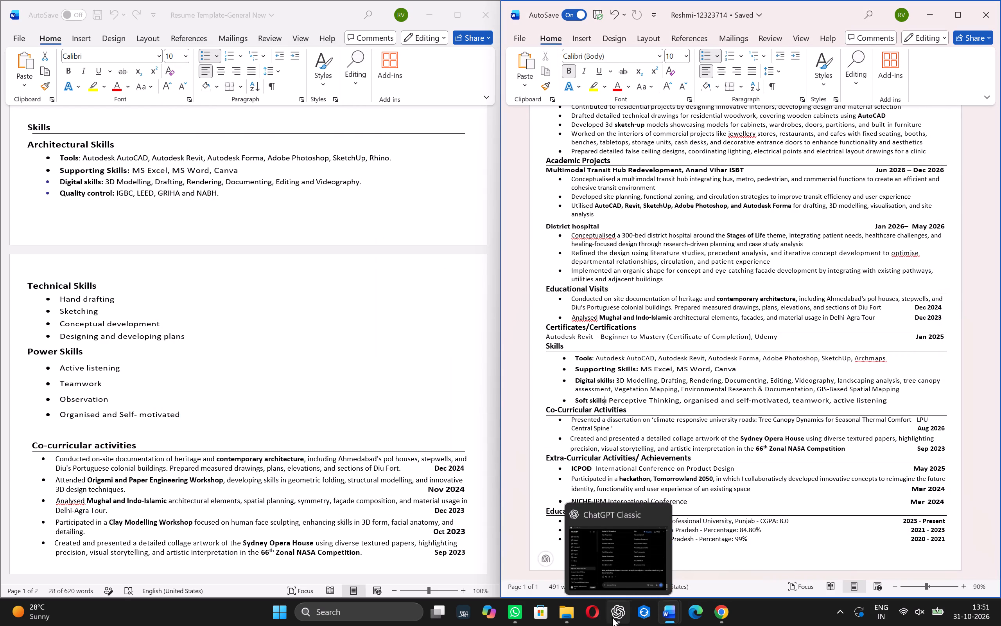
click(798, 562)
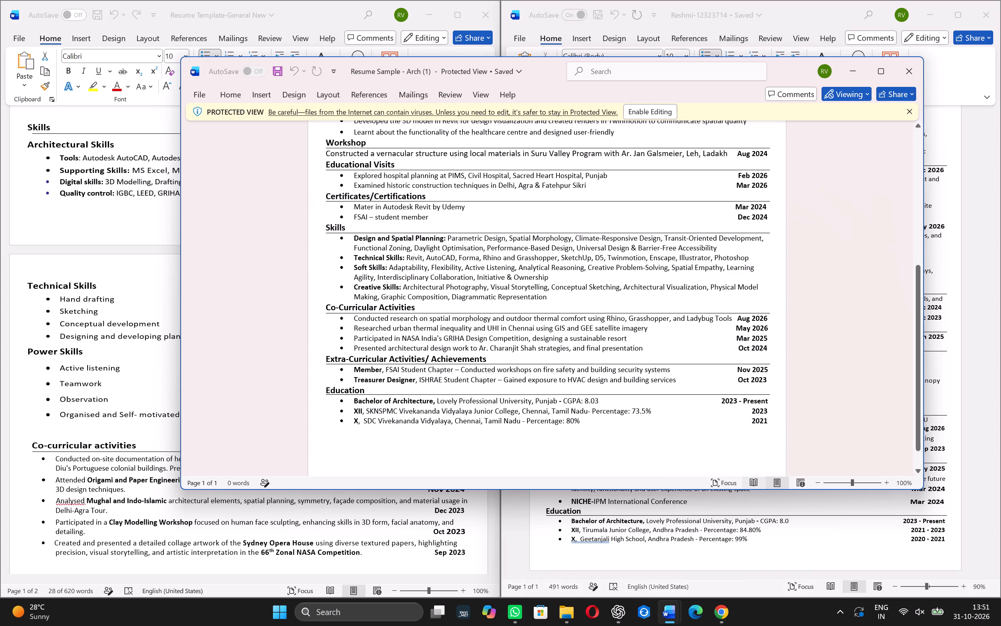
scroll(551, 329, up, 6)
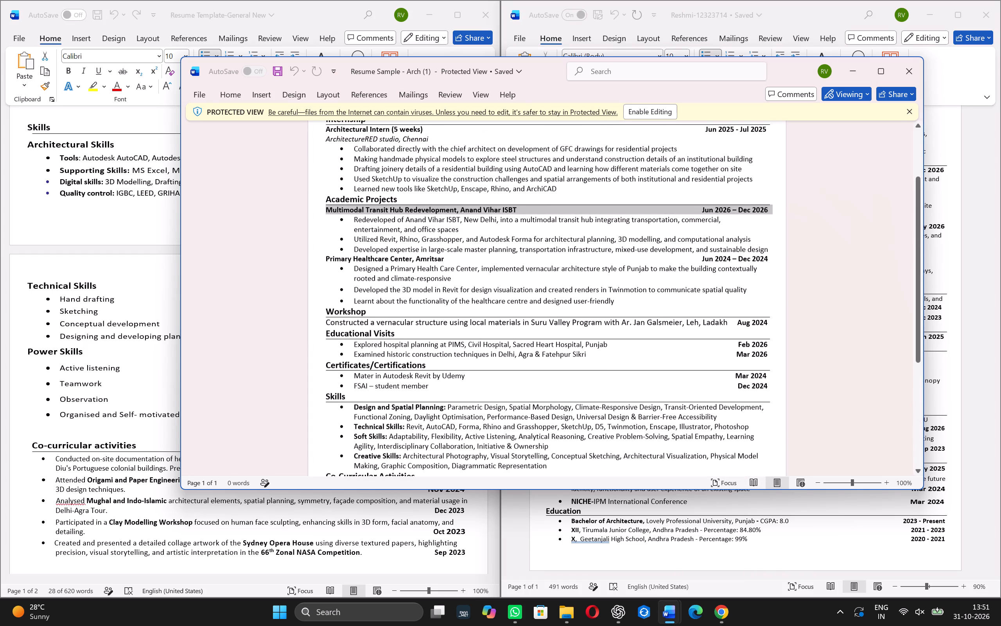
scroll(551, 329, up, 5)
click(855, 68)
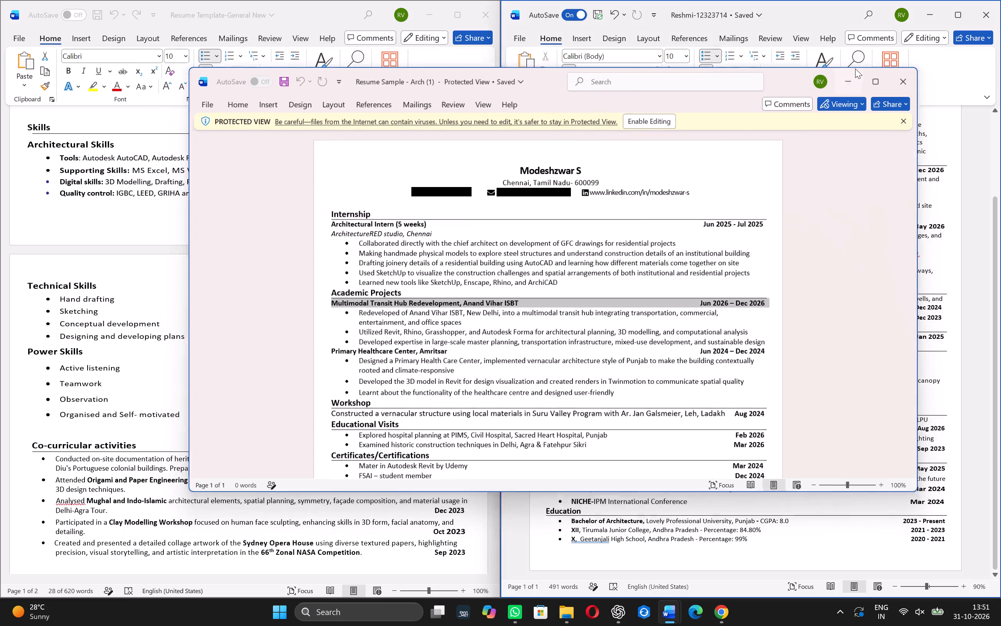
scroll(372, 290, down, 4)
scroll(208, 369, down, 5)
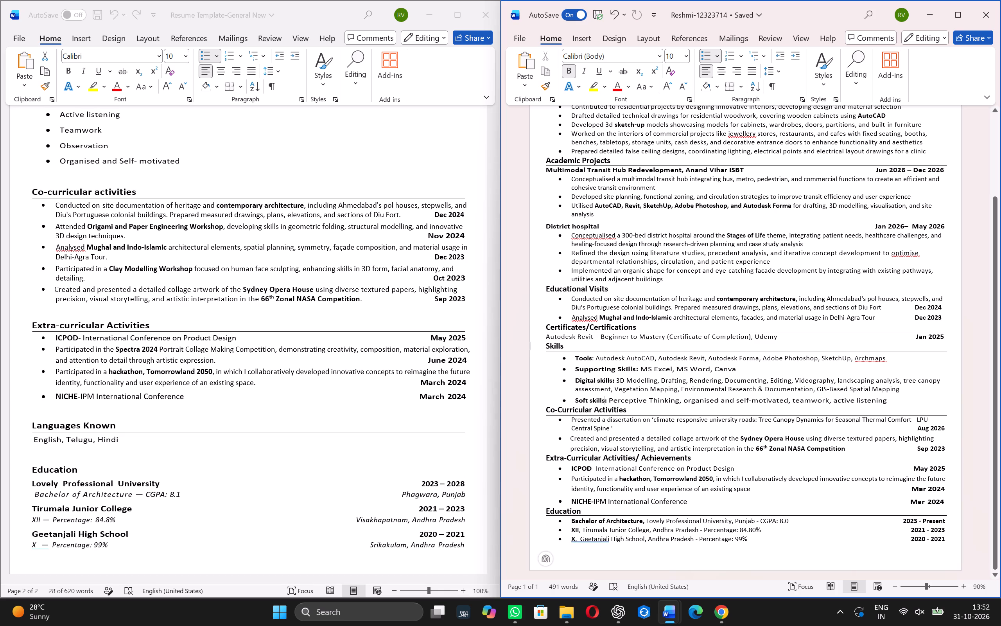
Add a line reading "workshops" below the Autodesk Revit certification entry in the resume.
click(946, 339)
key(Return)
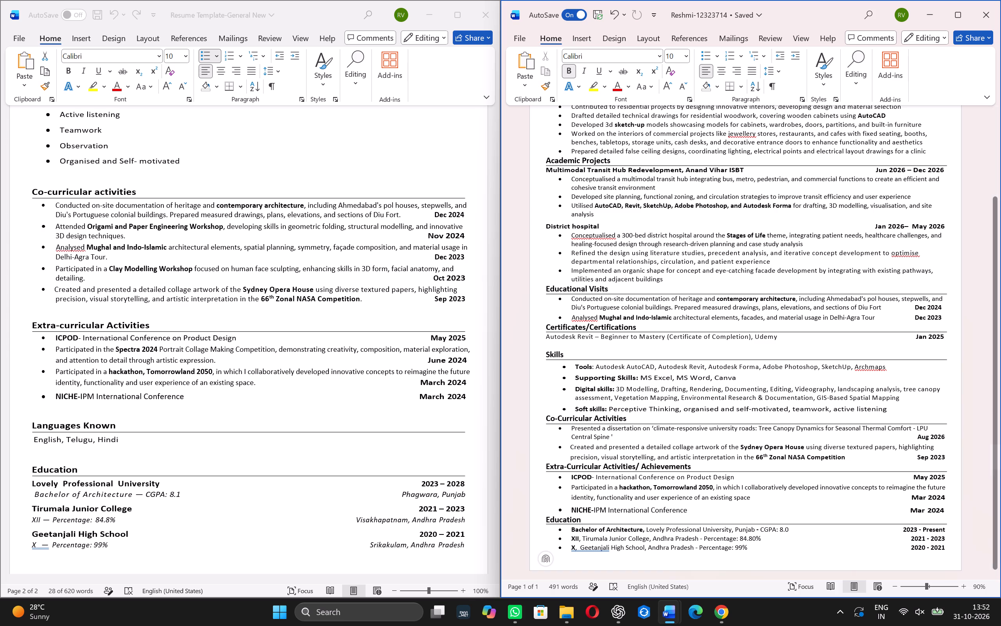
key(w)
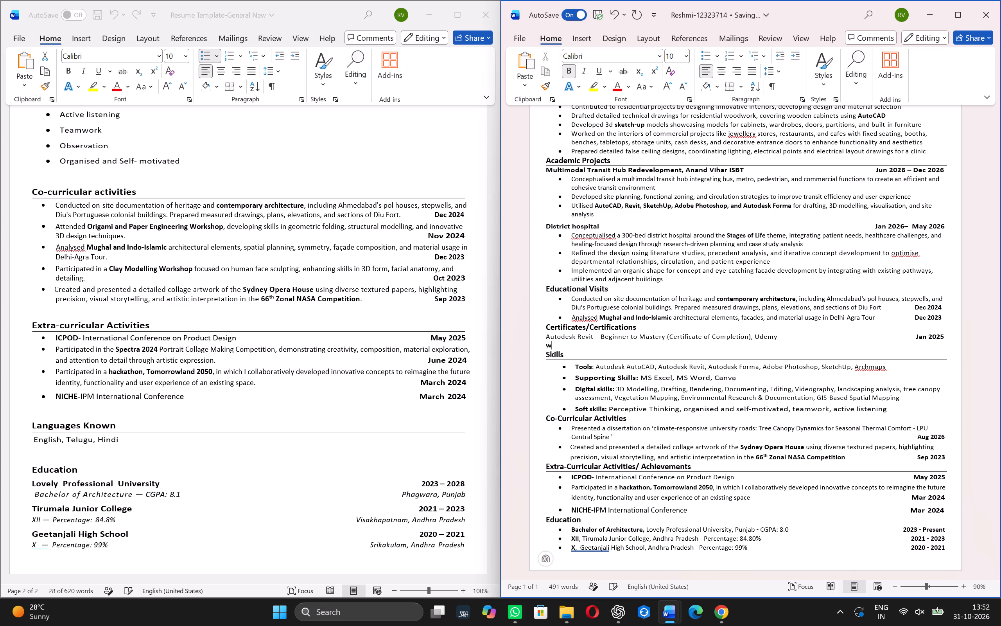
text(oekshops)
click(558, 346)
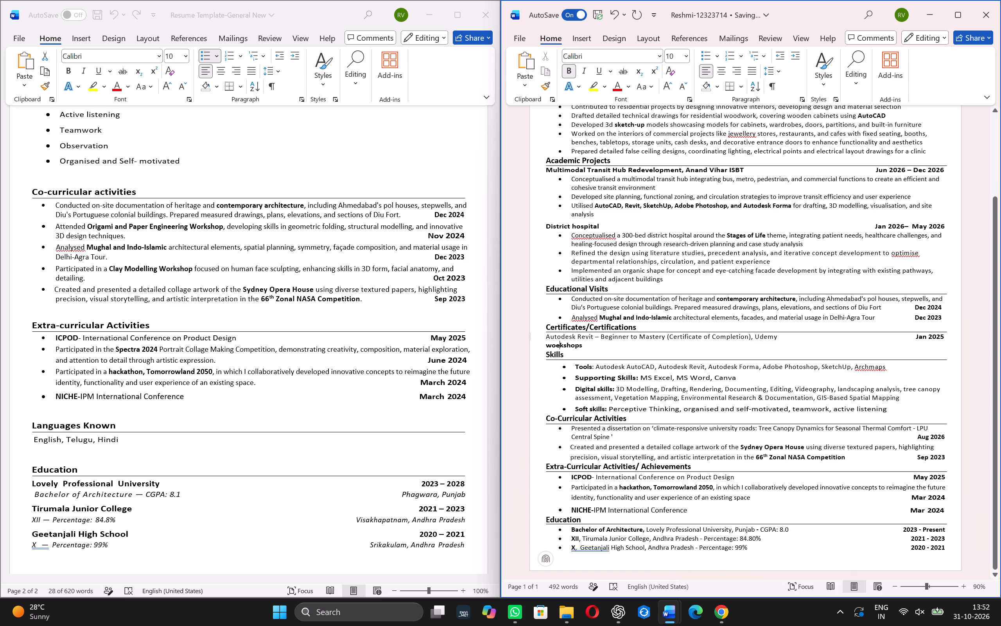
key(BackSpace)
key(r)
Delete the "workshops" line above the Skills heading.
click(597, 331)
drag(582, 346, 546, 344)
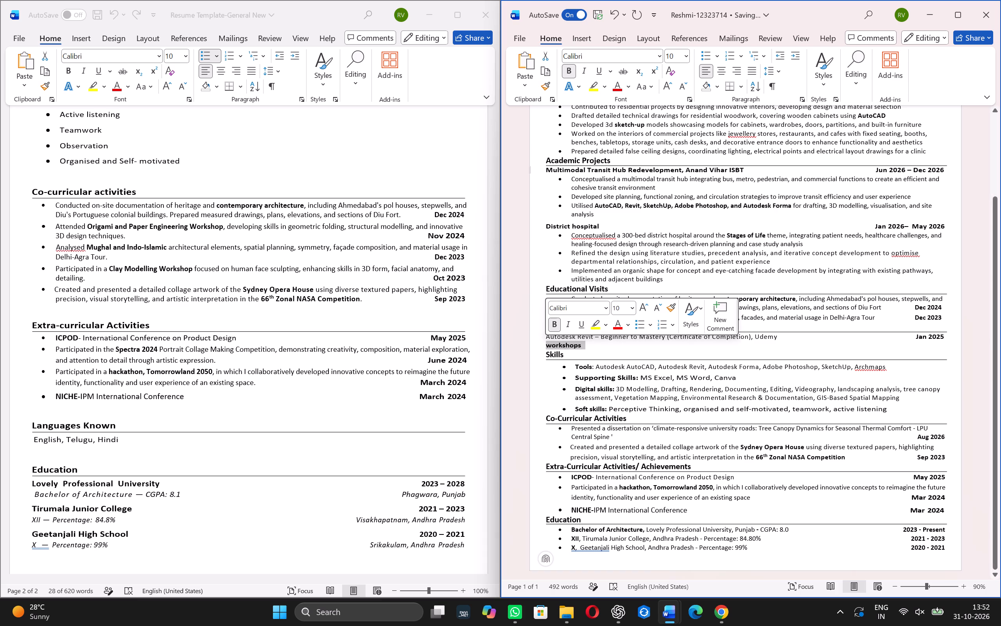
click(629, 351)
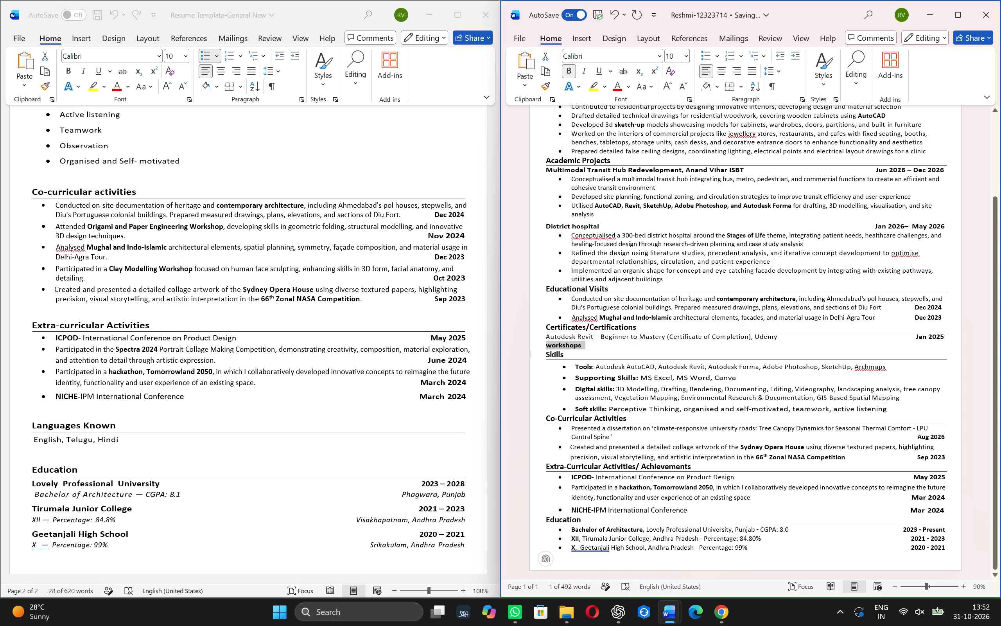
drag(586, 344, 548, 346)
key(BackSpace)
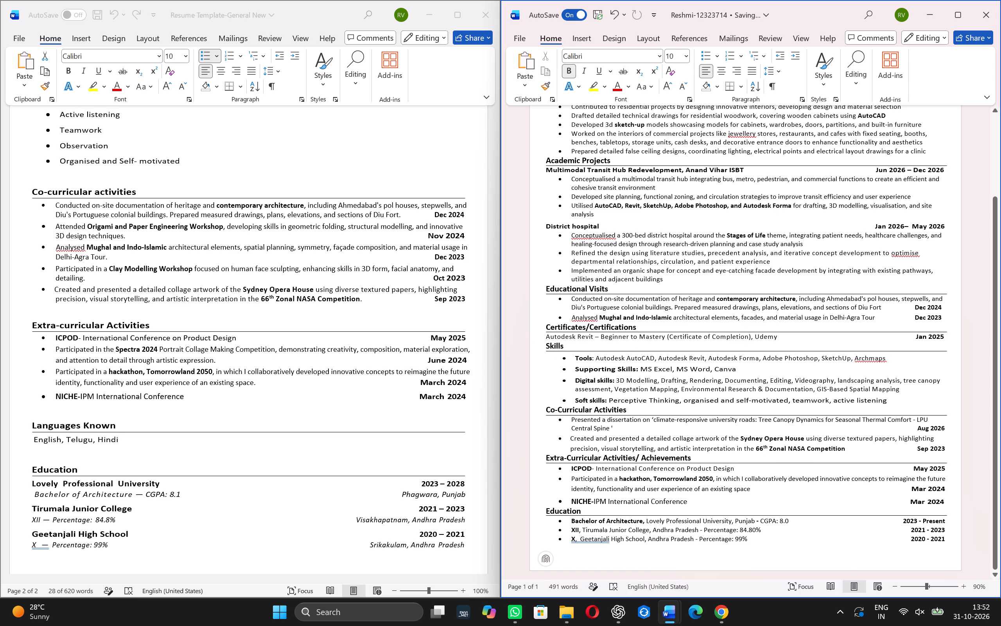
Duplicate the Certificates/Certifications heading and its Autodesk Revit entry directly below the original, removing the blank line before Skills.
drag(945, 338, 556, 329)
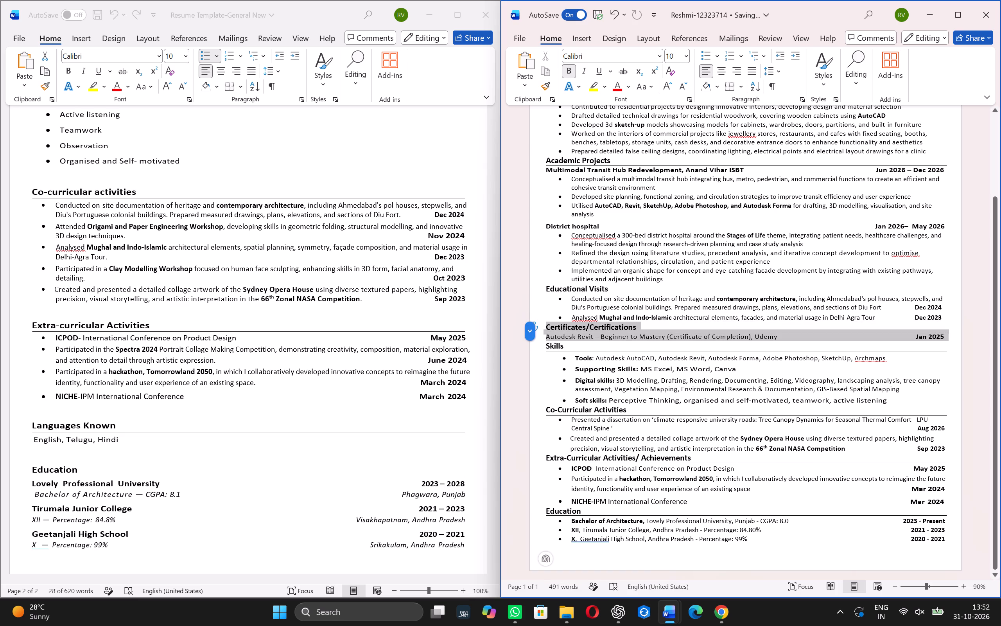
drag(556, 329, 553, 329)
key(ctrl+c)
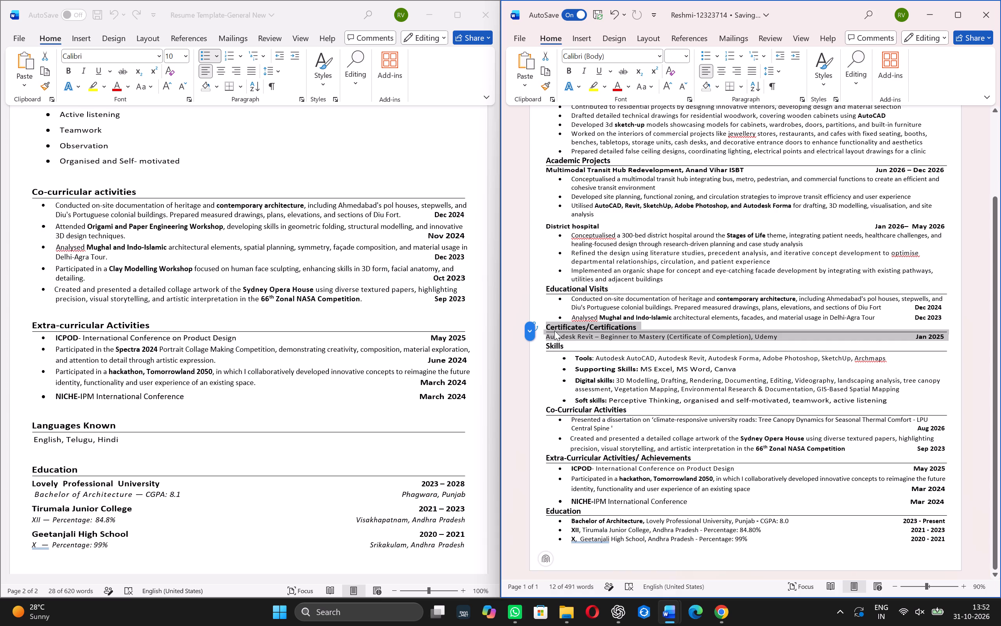
click(944, 335)
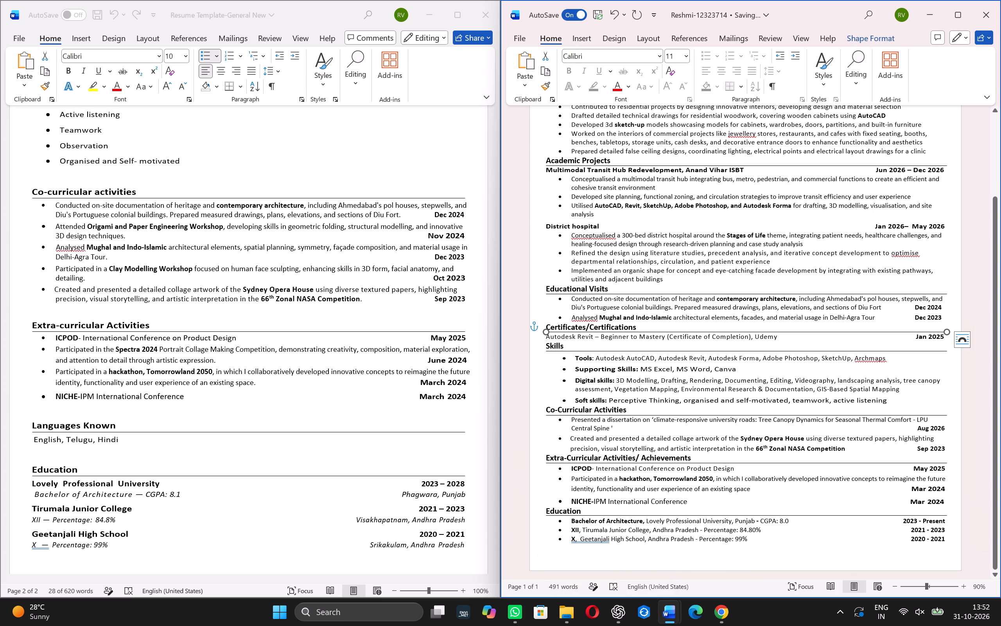
click(950, 343)
click(953, 337)
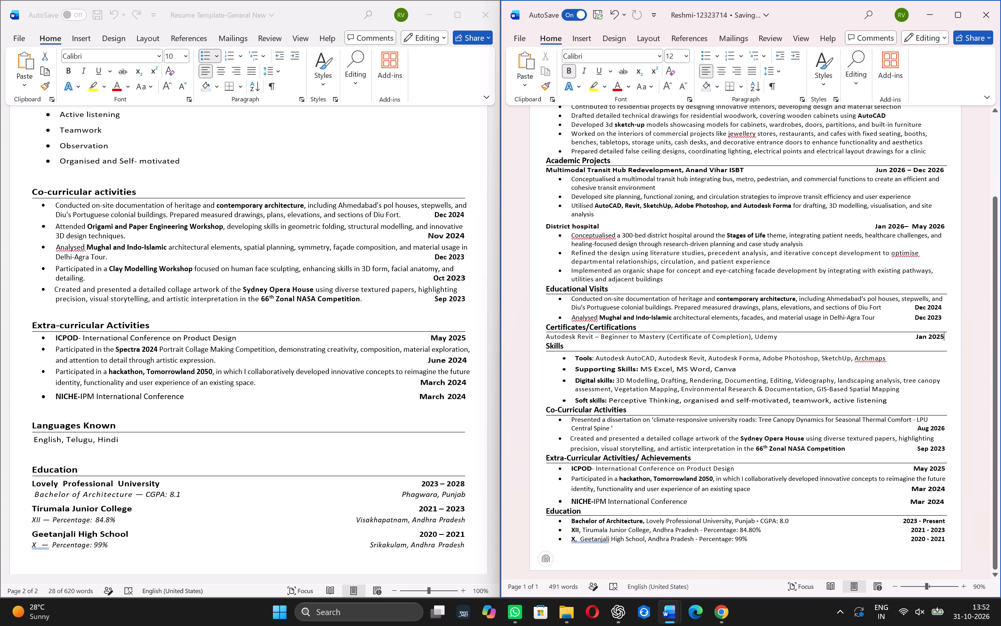
key(Return)
key(ctrl+v)
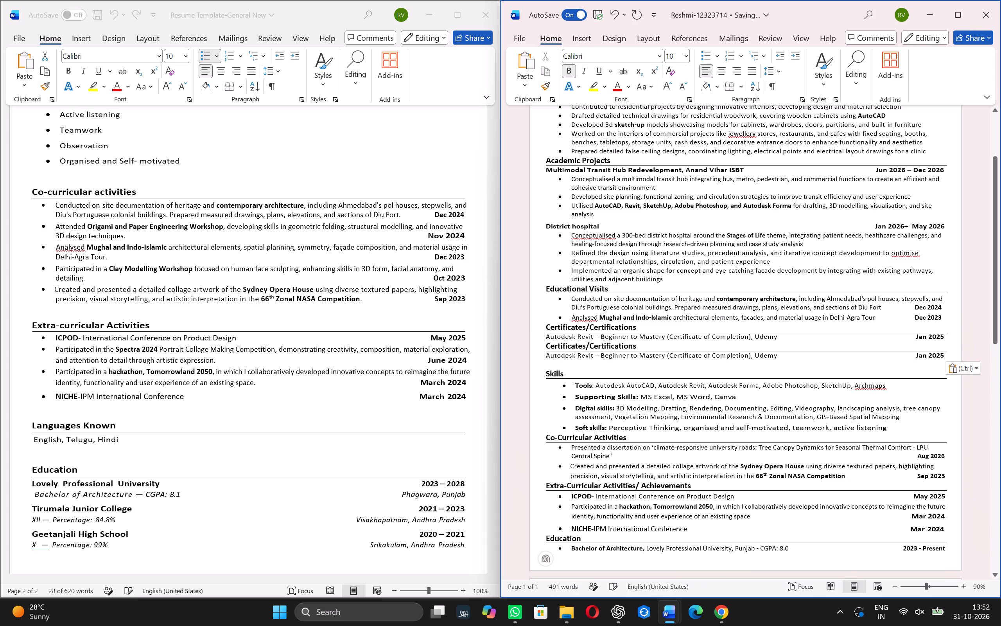
click(548, 372)
click(544, 371)
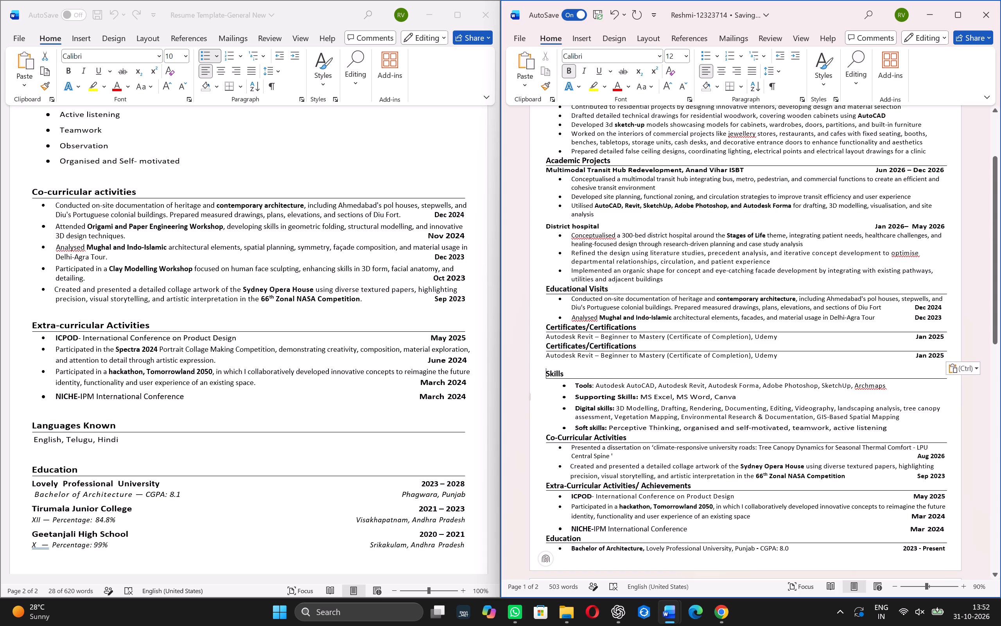
key(BackSpace)
Rename the duplicated Certificates/Certifications heading as "Workshops".
drag(642, 346, 572, 348)
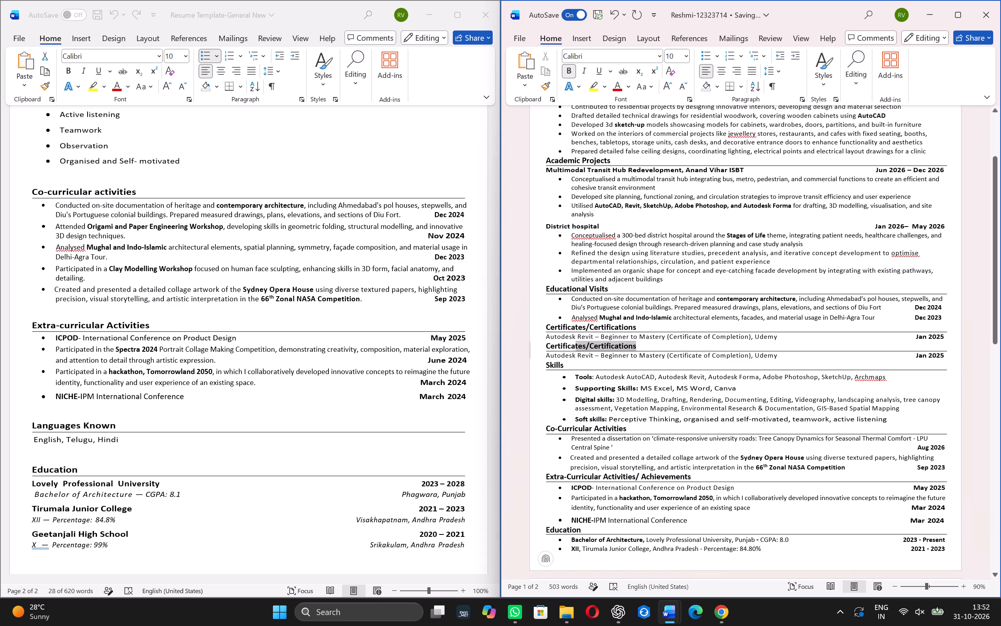
drag(572, 348, 546, 345)
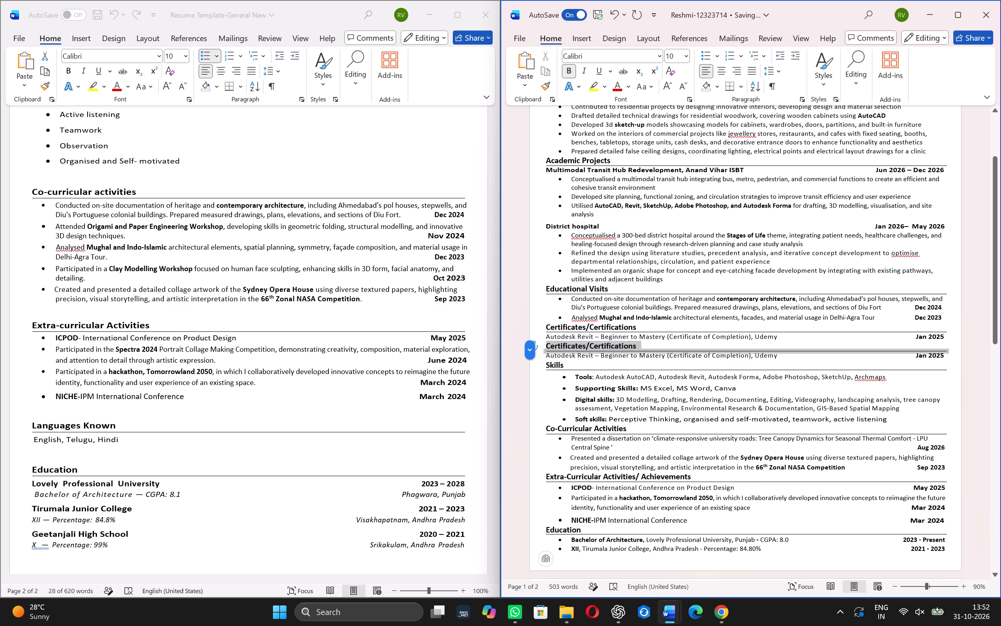
drag(546, 345, 553, 348)
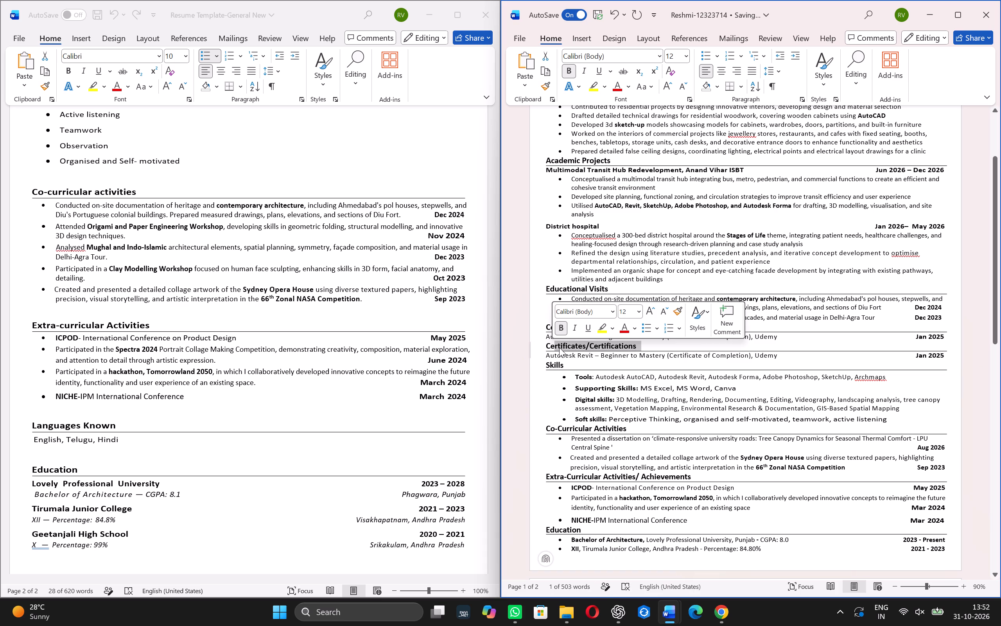
text(WO)
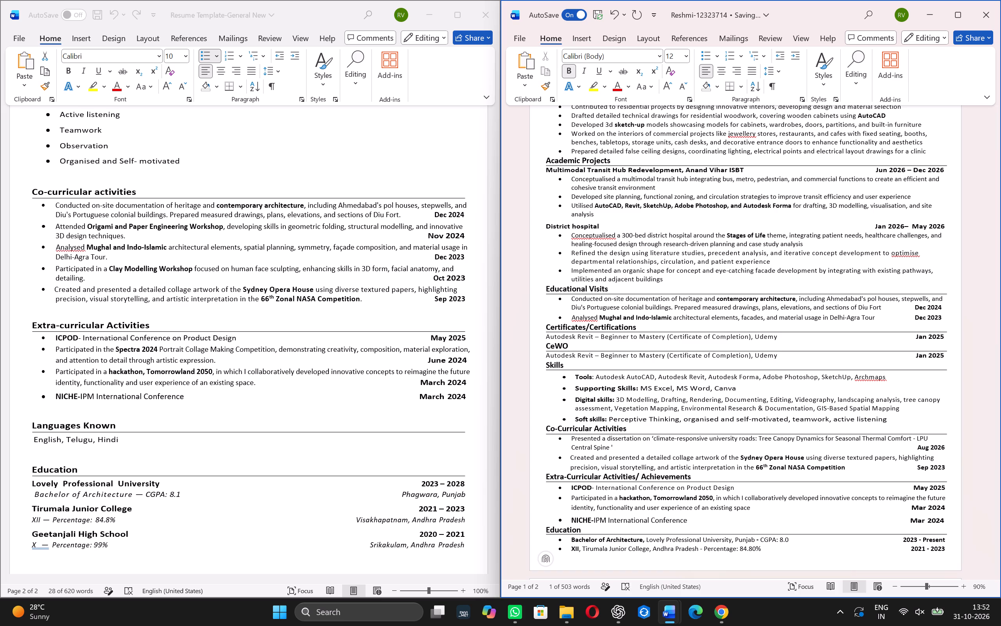
key(BackSpace)
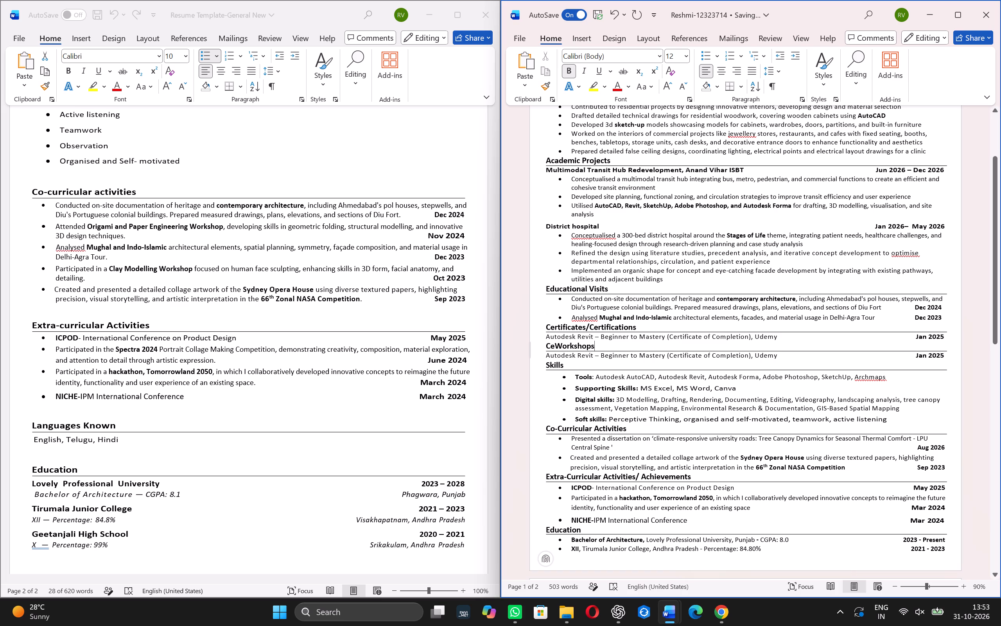
click(557, 345)
key(BackSpace)
key(BackSpace)
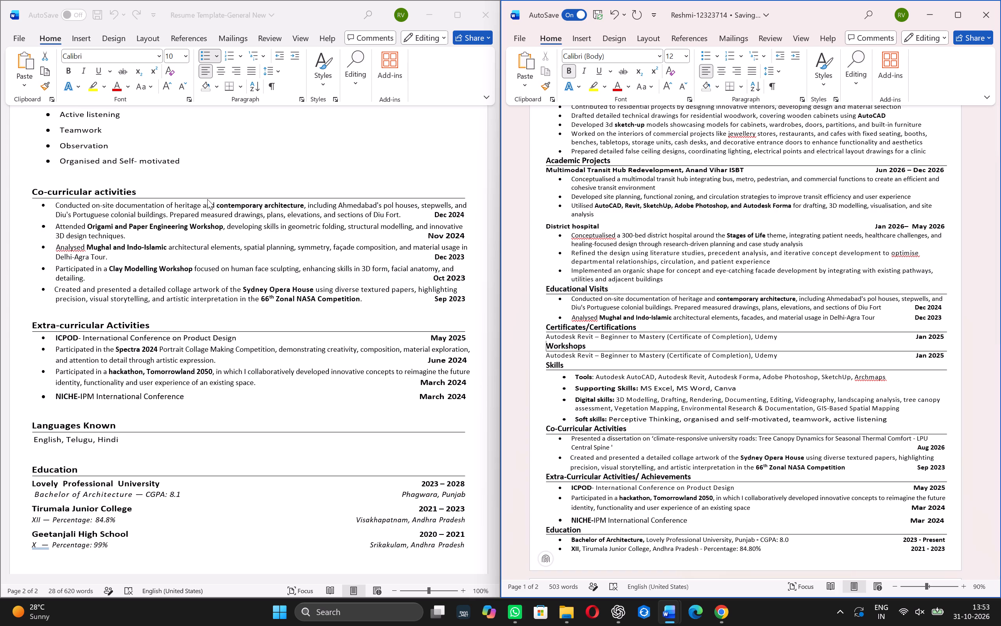
Copy the Origami and Paper Engineering Workshop entry, including its Nov 2024 date, from the general template's co-curricular activities.
click(55, 229)
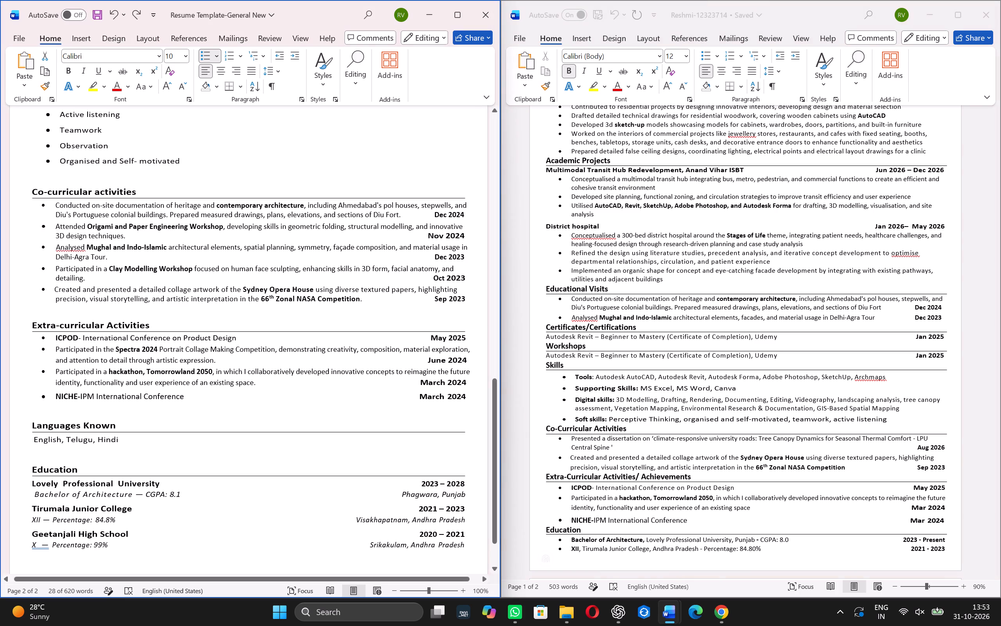
drag(56, 226, 434, 241)
click(434, 241)
drag(434, 241, 472, 232)
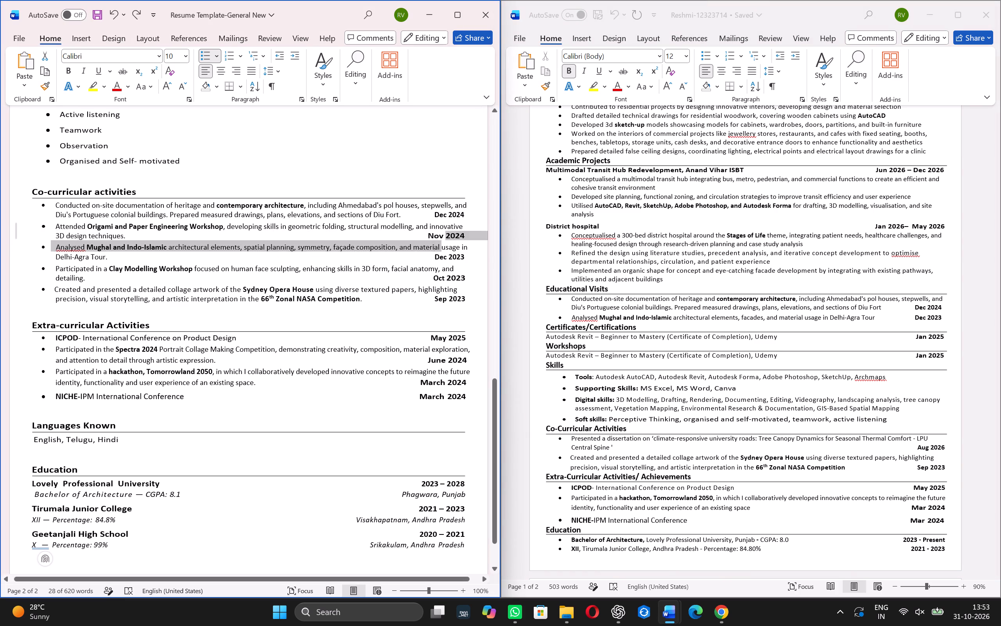
drag(472, 232, 460, 236)
click(55, 225)
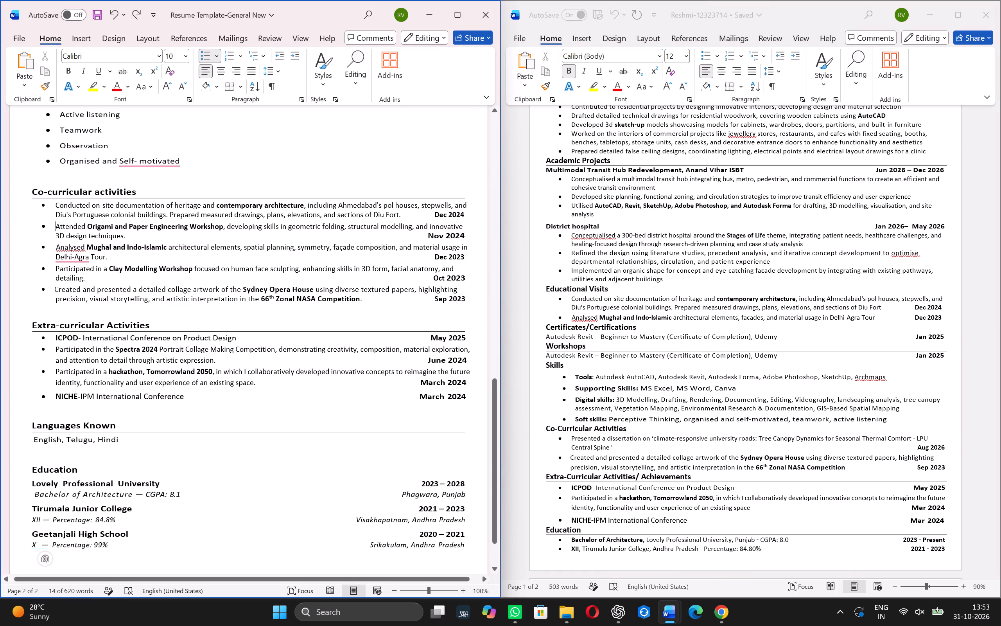
click(56, 224)
drag(54, 225, 345, 230)
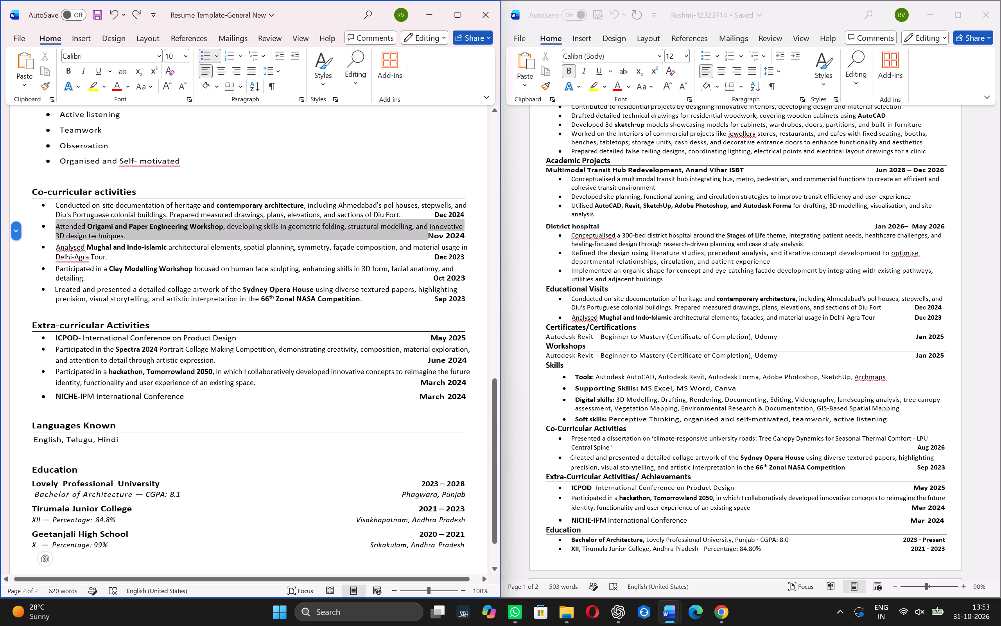
drag(345, 230, 456, 237)
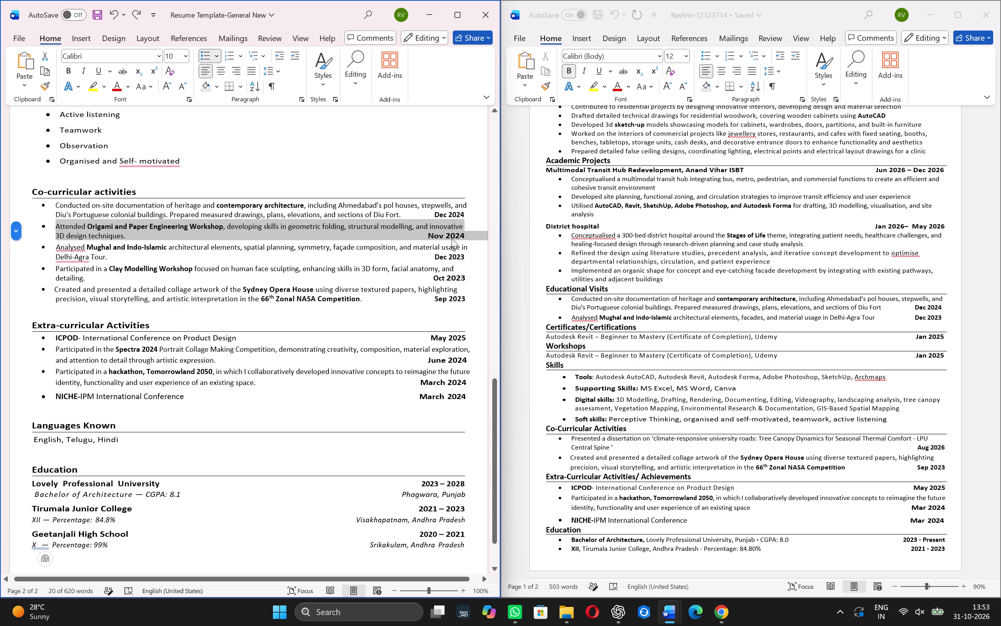
key(ctrl+c)
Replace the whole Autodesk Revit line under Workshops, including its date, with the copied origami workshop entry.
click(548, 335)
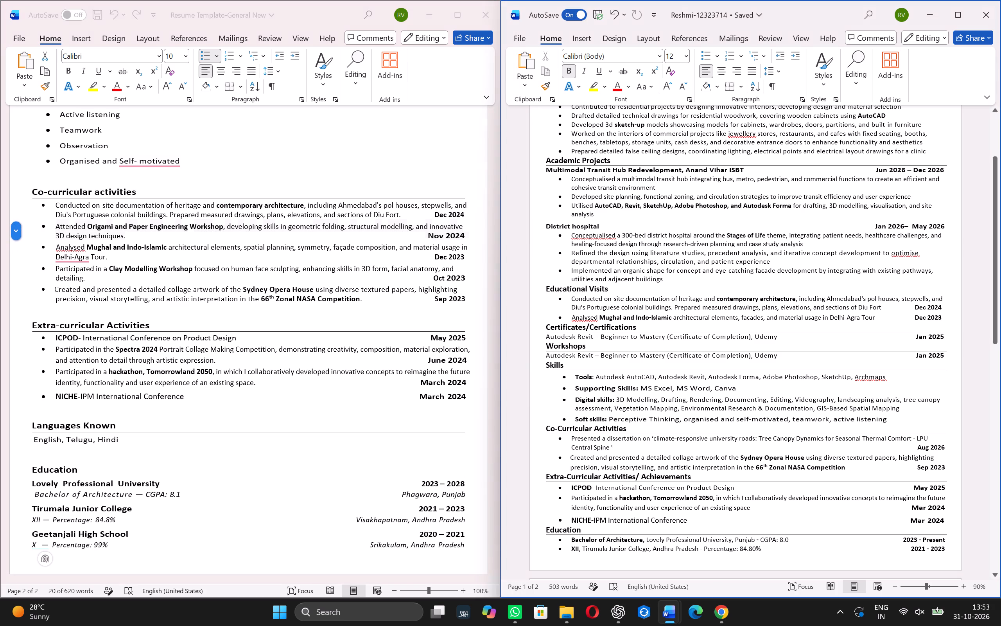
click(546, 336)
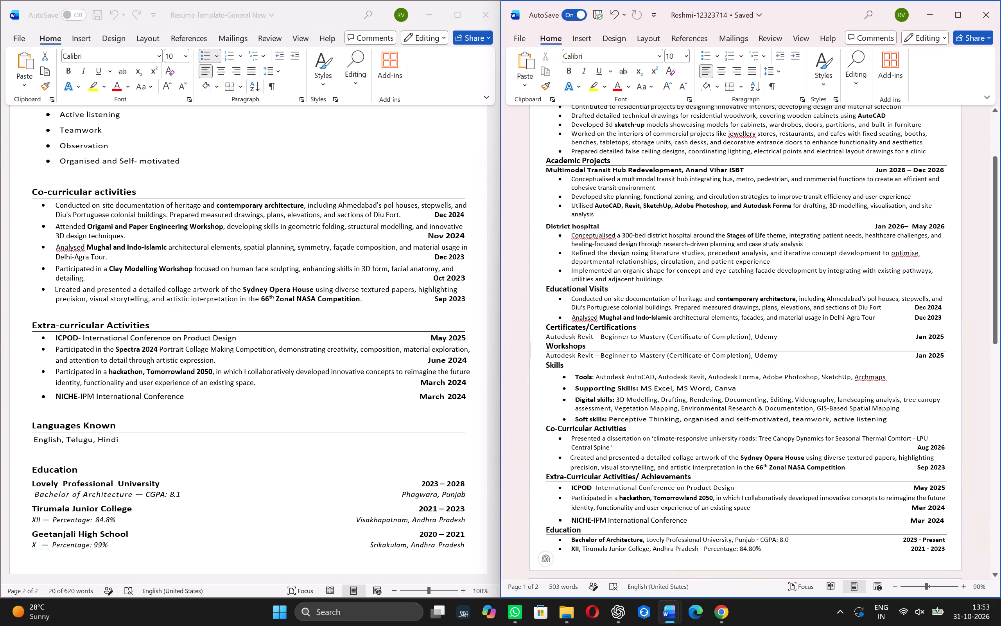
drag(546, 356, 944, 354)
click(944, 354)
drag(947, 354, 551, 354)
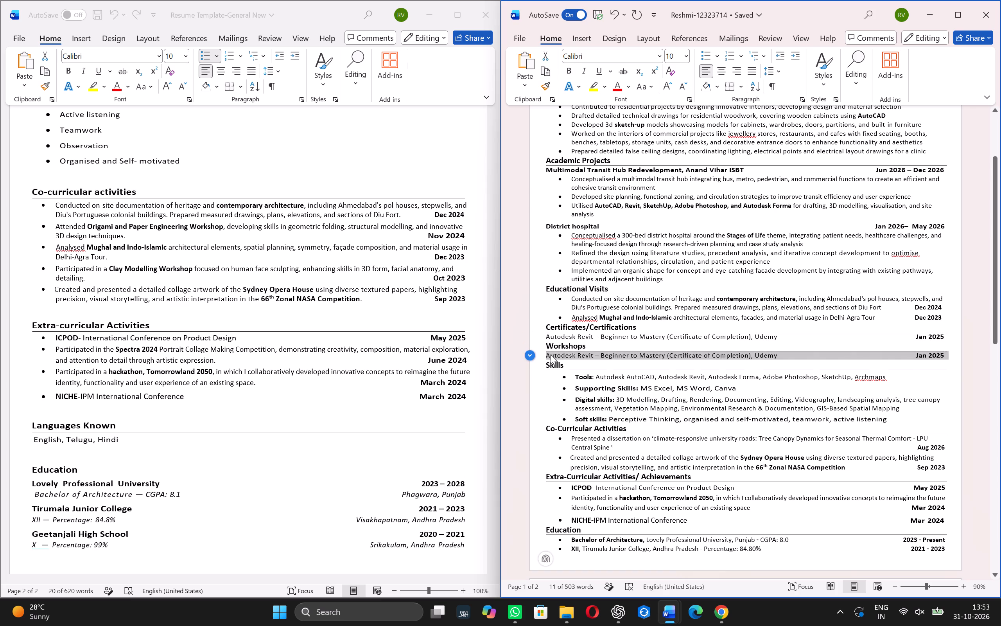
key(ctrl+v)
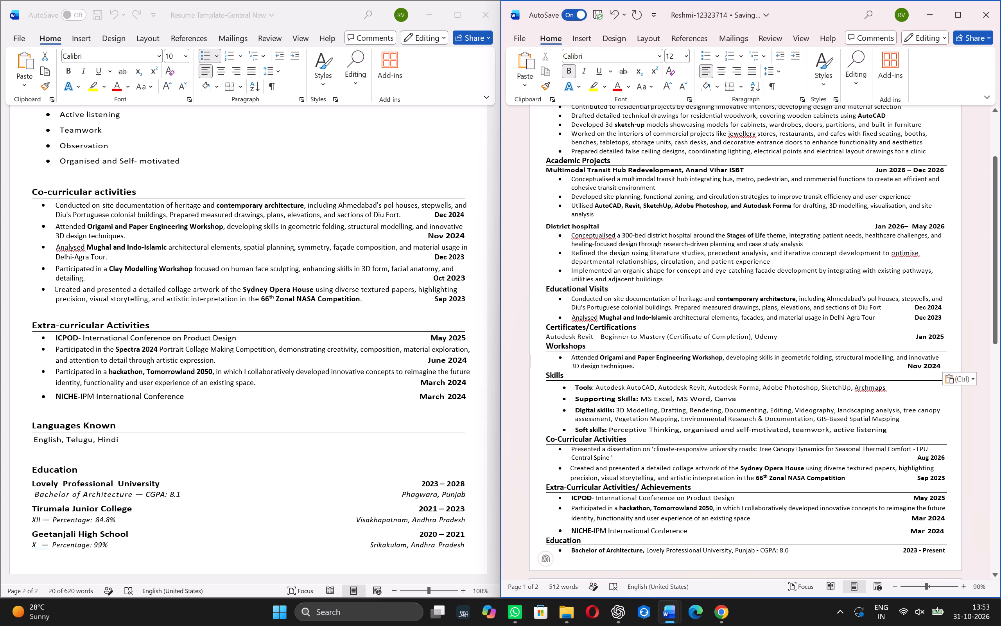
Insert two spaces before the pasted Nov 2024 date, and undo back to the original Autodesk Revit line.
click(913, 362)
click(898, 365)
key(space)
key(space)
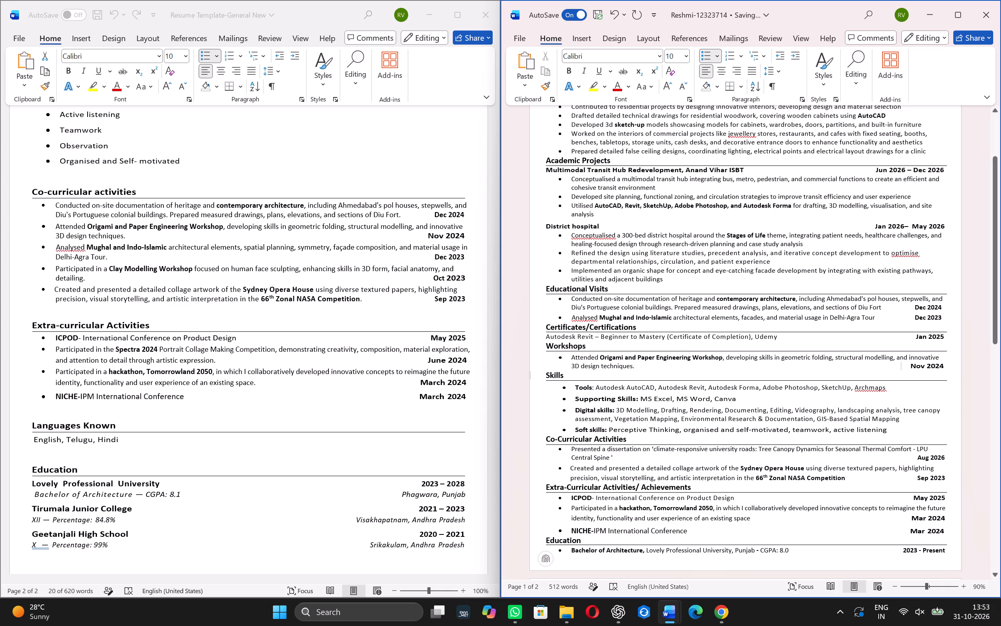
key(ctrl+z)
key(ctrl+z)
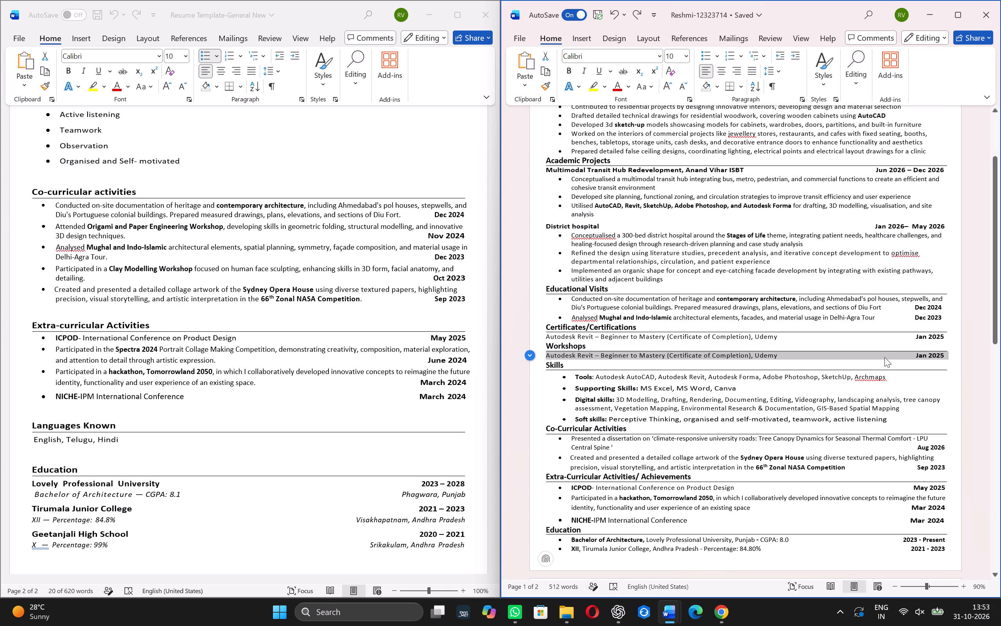
Replace only the Autodesk Revit text under Workshops with the copied origami workshop entry, keeping the Jan 2025 date.
click(892, 350)
drag(777, 357, 592, 351)
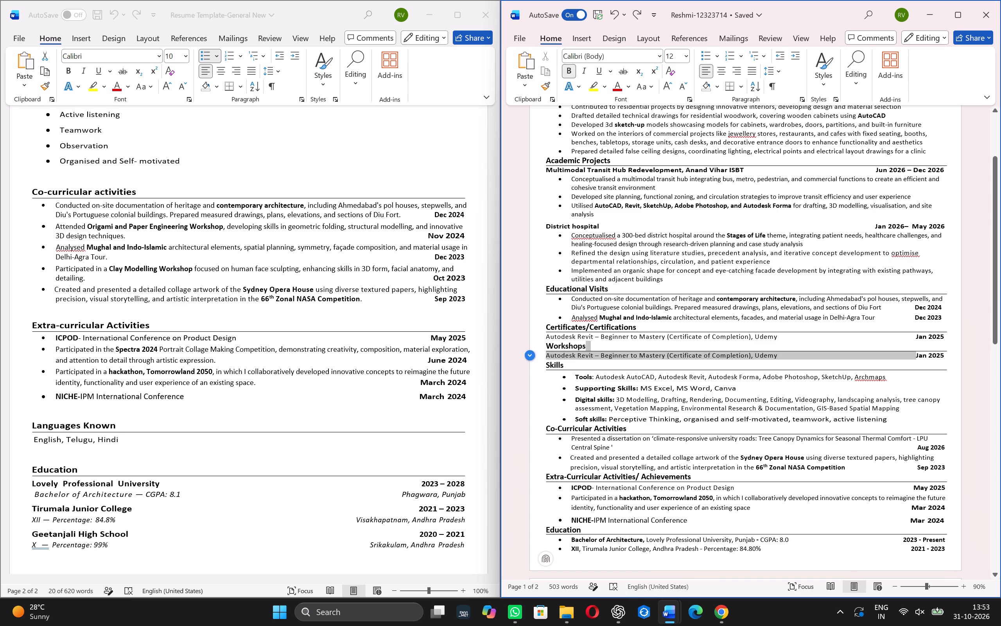
drag(592, 351, 536, 358)
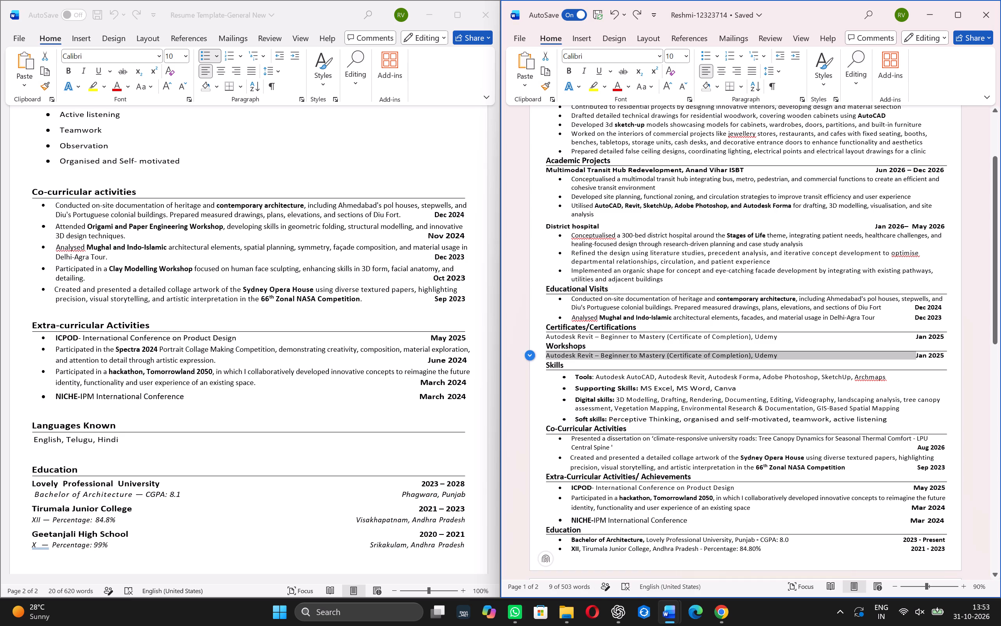
key(ctrl+v)
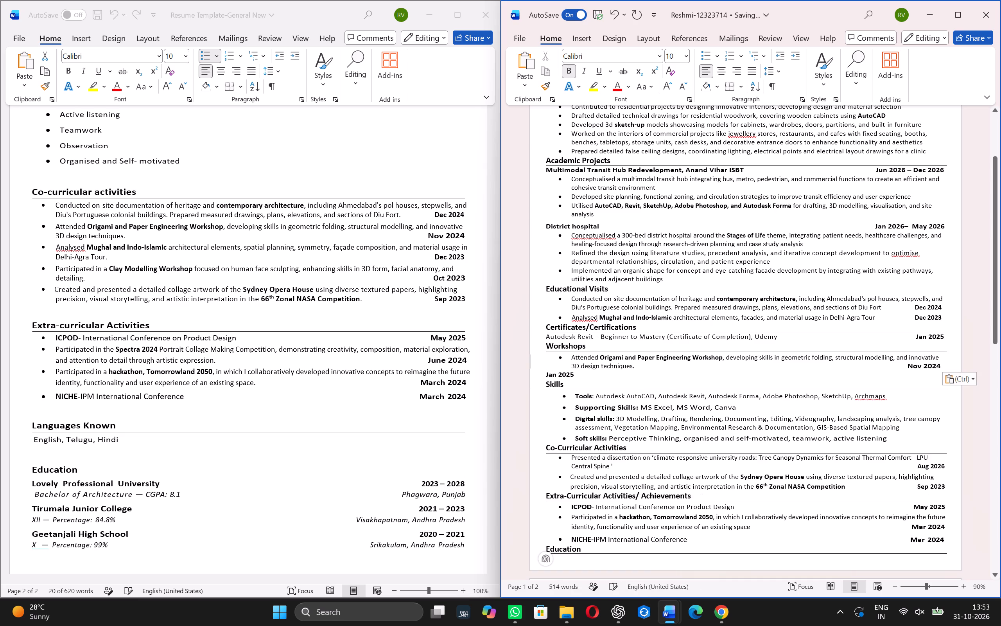
Replace the pasted workshop entry's Nov 2024 date with the Jan 2025 date moved up from the line below.
drag(946, 367, 901, 365)
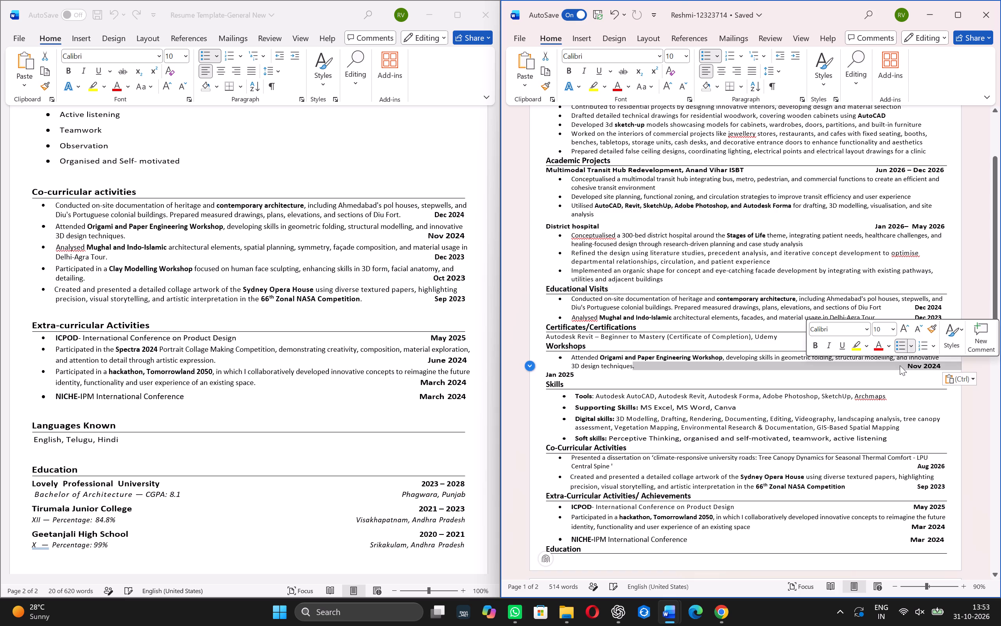
key(BackSpace)
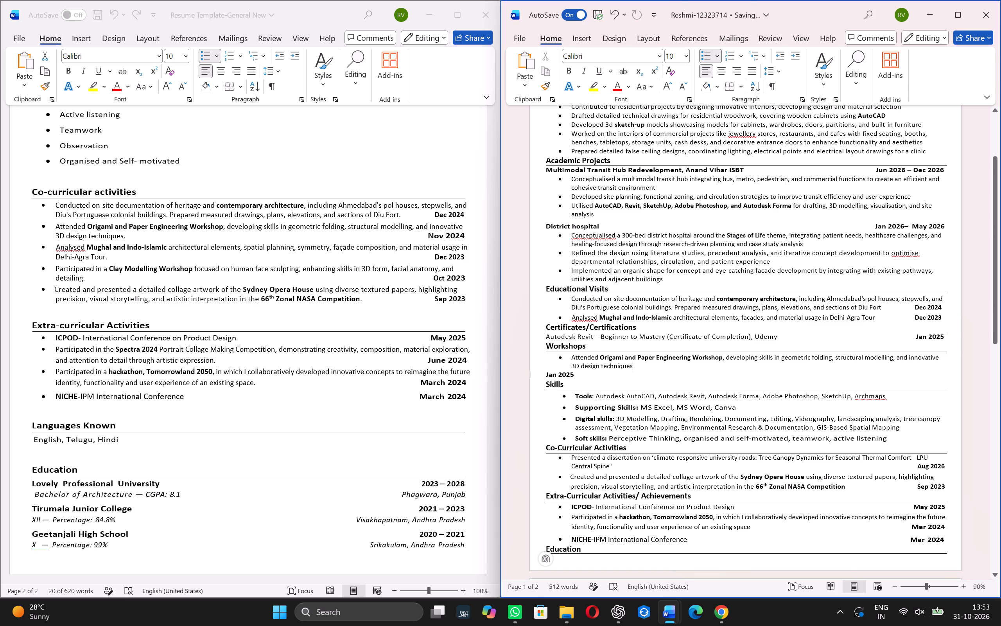
drag(574, 374, 548, 372)
right_click(547, 373)
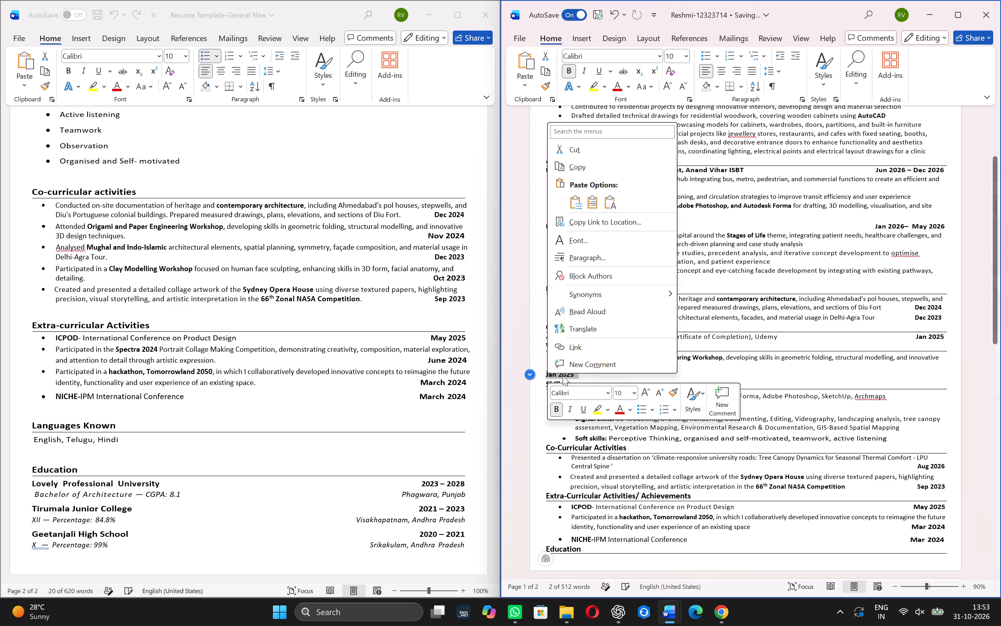
click(577, 152)
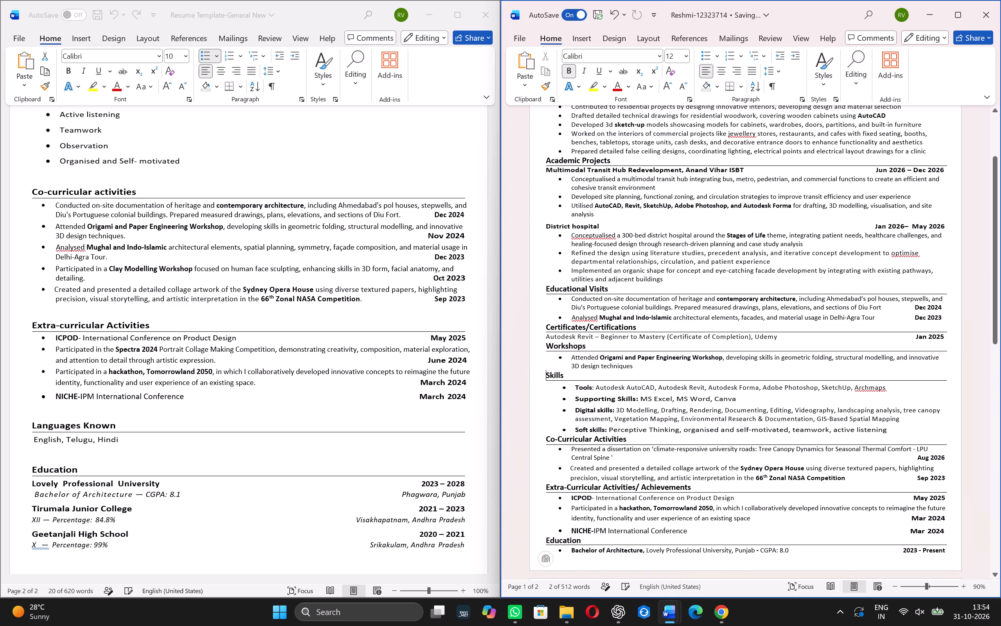
click(903, 367)
click(926, 364)
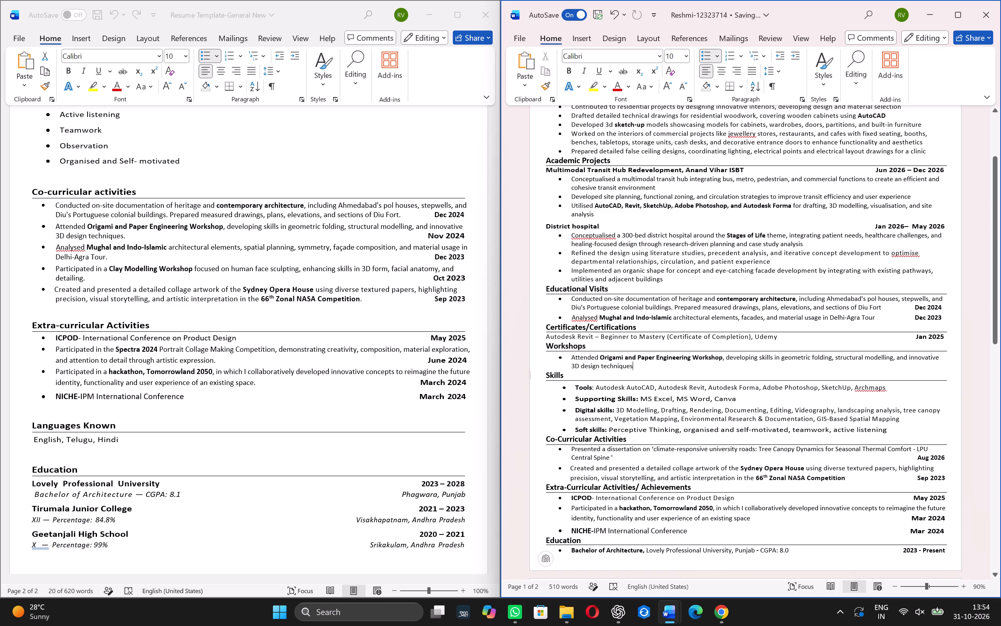
key(ctrl+v)
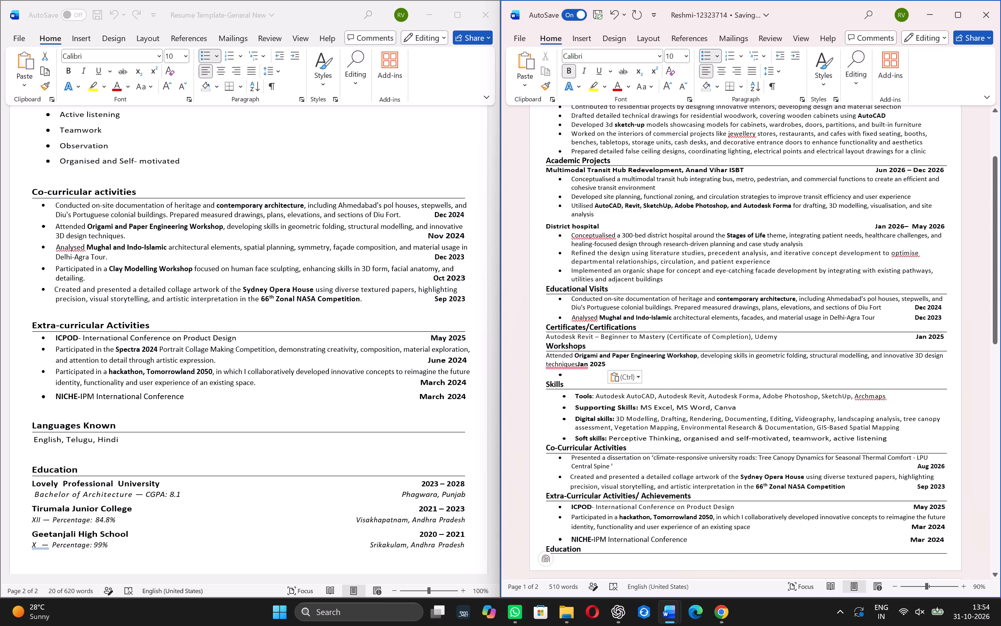
Pad the gap after "techniques" with spaces so the Jan 2025 date sits at the page's right margin.
click(581, 387)
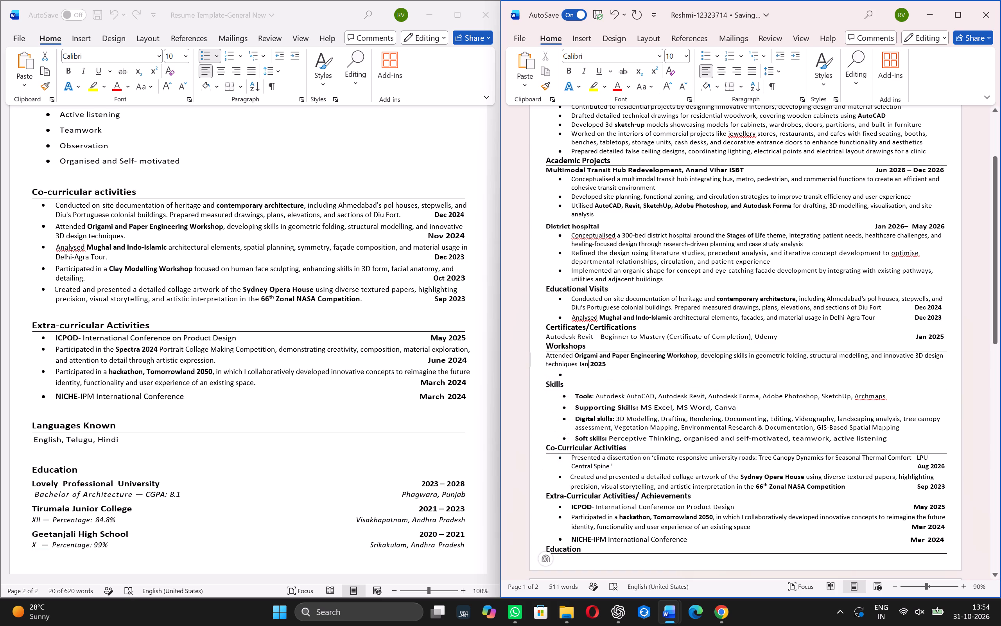
click(579, 365)
key(space)
key(space)
key(space)
key(space)
key(space)
key(space)
key(space)
key(space)
key(space)
key(space)
key(space)
key(space)
key(space)
key(space)
key(space)
key(space)
key(space)
key(space)
key(space)
key(space)
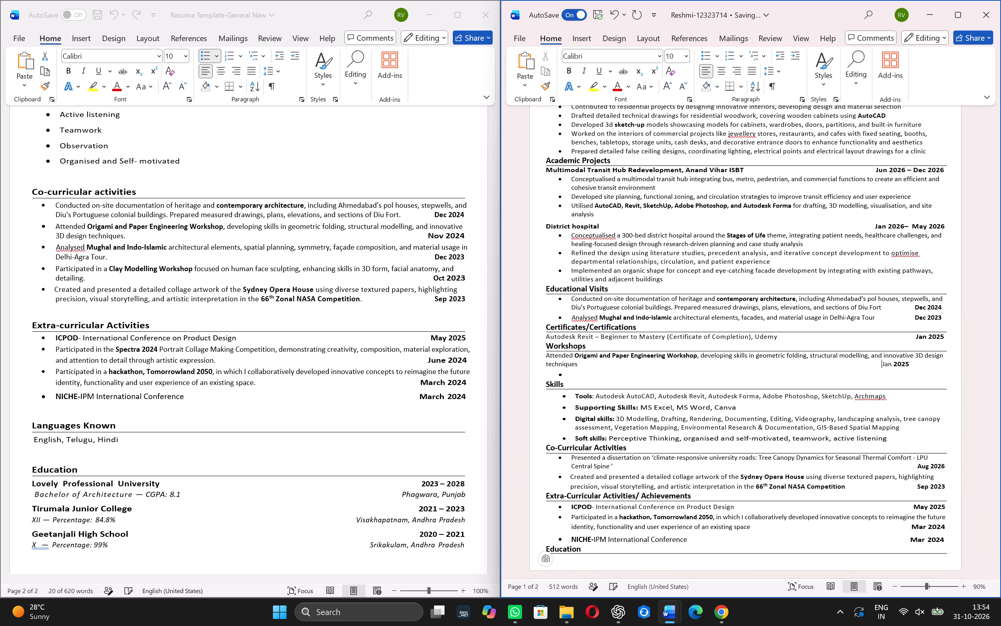
key(space)
key(space)
key(space)
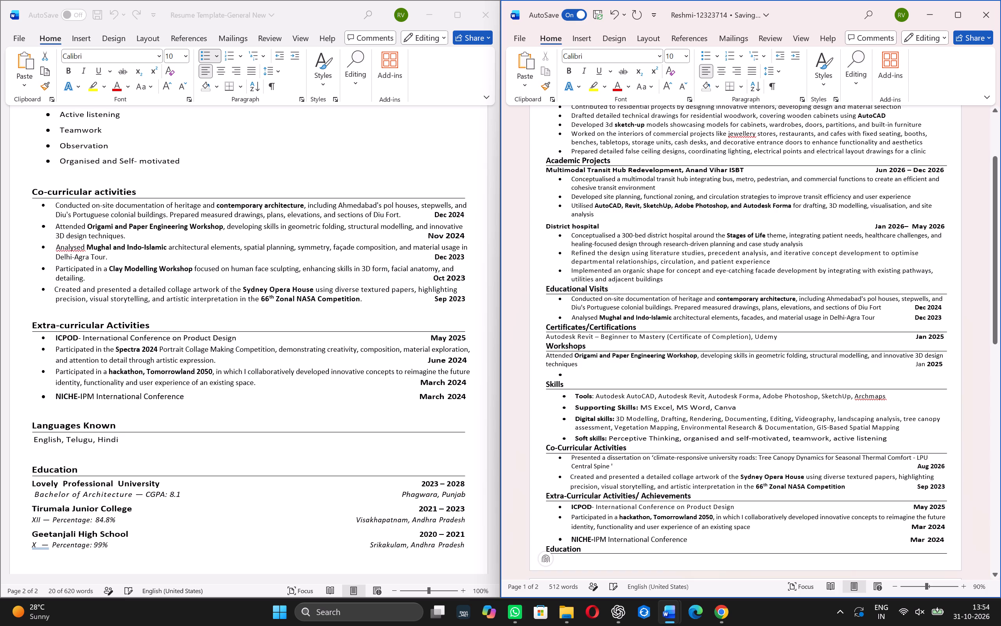
Make "Jan" bold in the workshop entry's Jan 2025 date.
drag(925, 367, 915, 365)
click(568, 69)
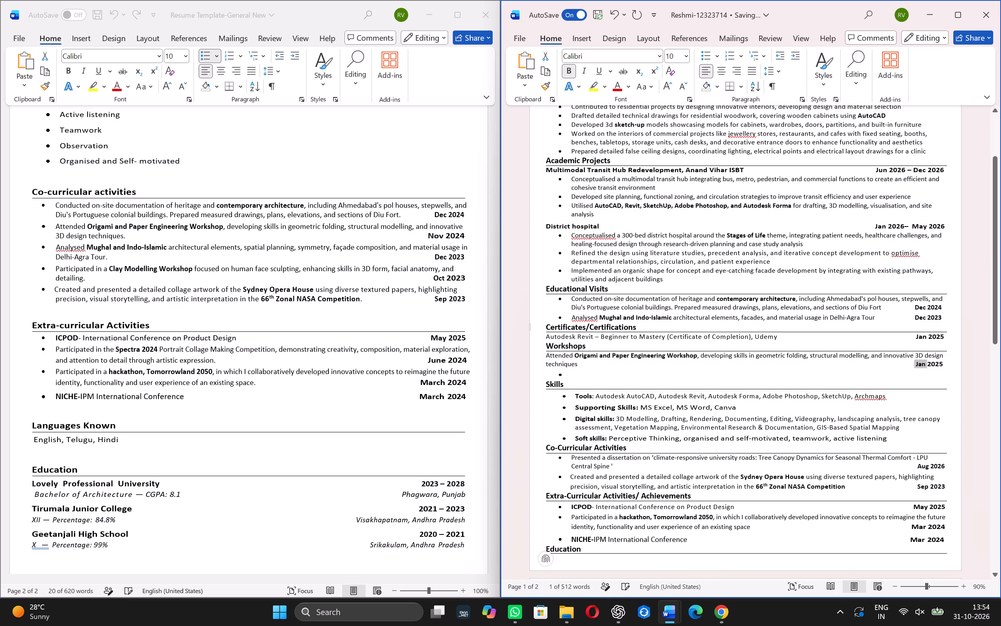
click(971, 356)
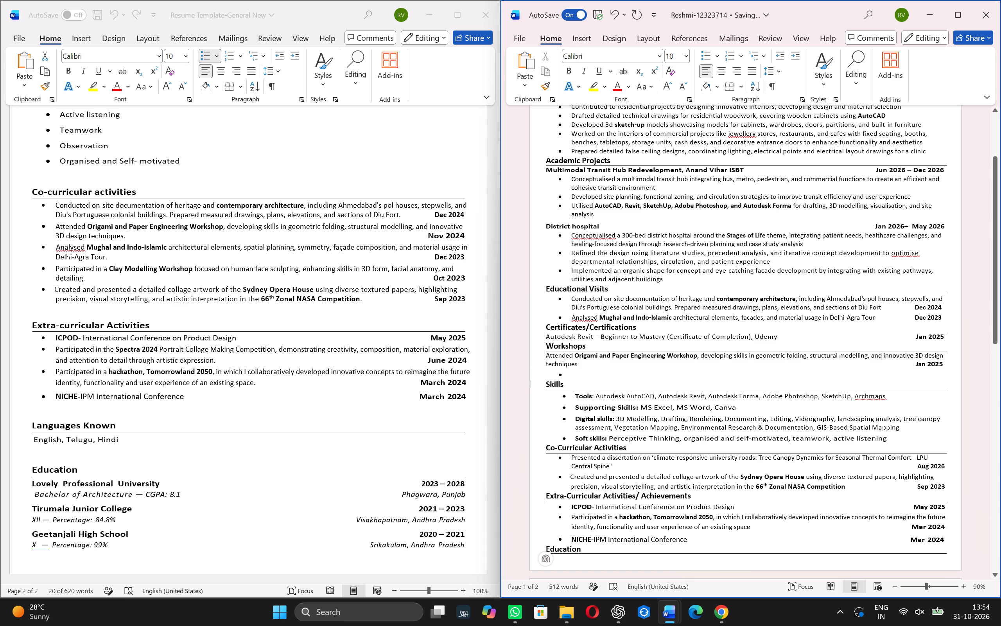
Move the origami workshop entry with its Jan 2025 date into the empty bullet beneath it.
drag(947, 364, 542, 351)
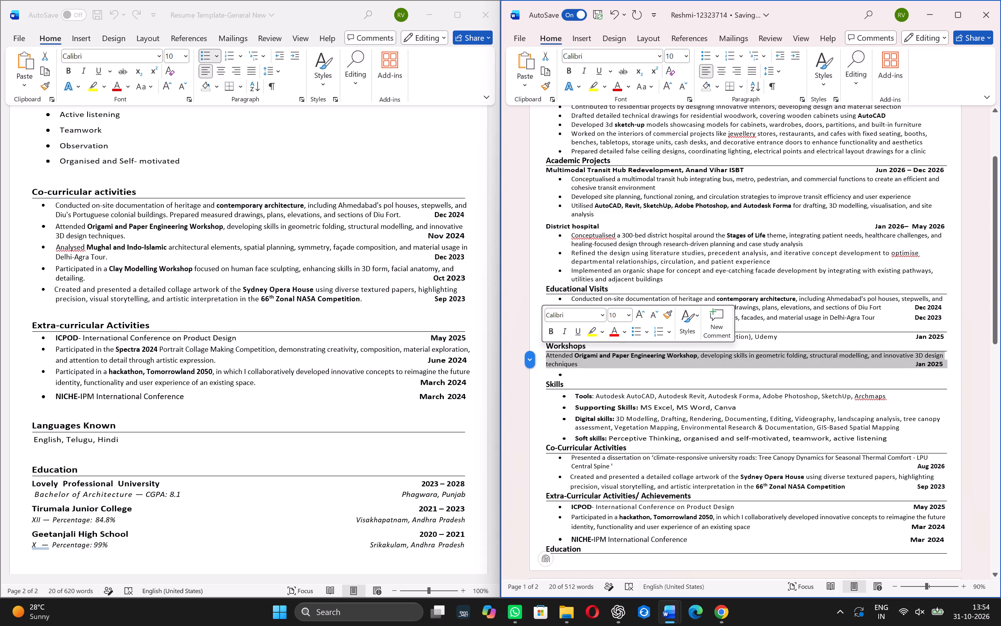
right_click(557, 355)
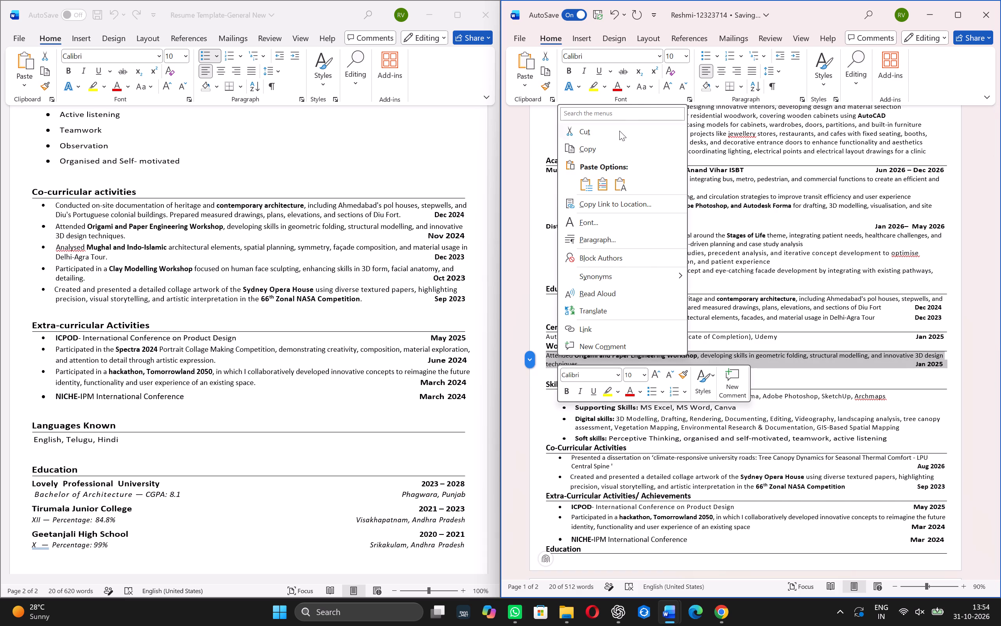
click(619, 131)
key(ctrl+v)
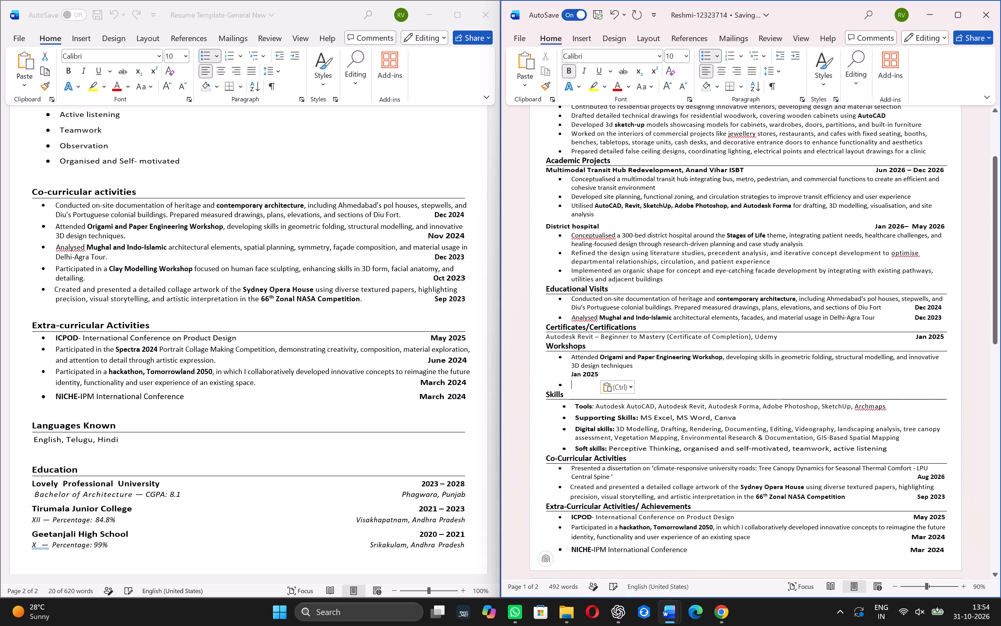
Try to pull the Jan 2025 date up beside "3D design techniques" by removing three spaces before it.
click(572, 374)
key(BackSpace)
key(BackSpace)
key(BackSpace)
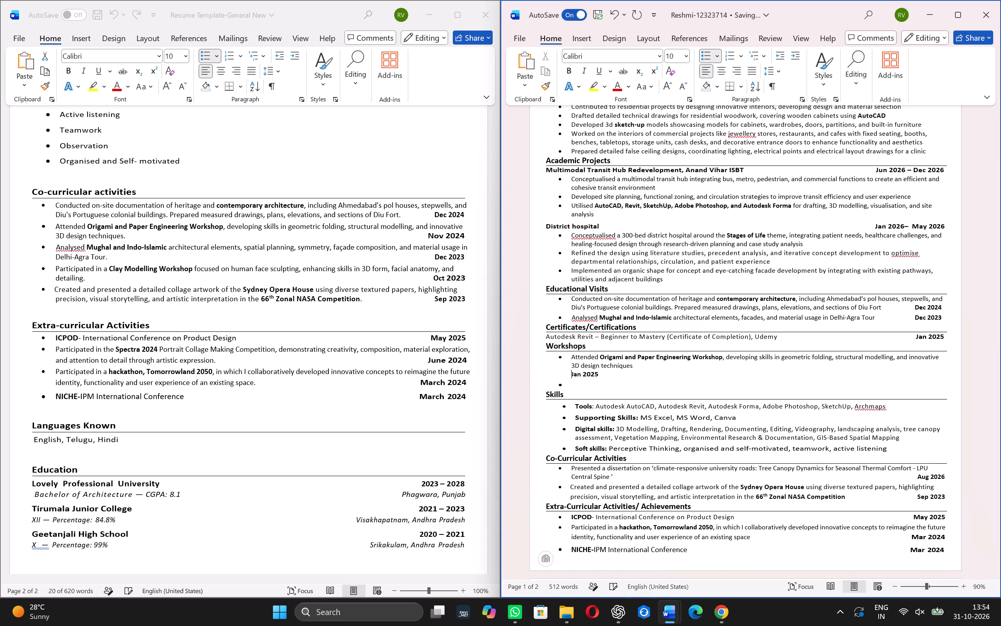
Move the origami workshop entry's Jan 2025 date up onto the line with "3D design techniques".
drag(606, 378, 569, 371)
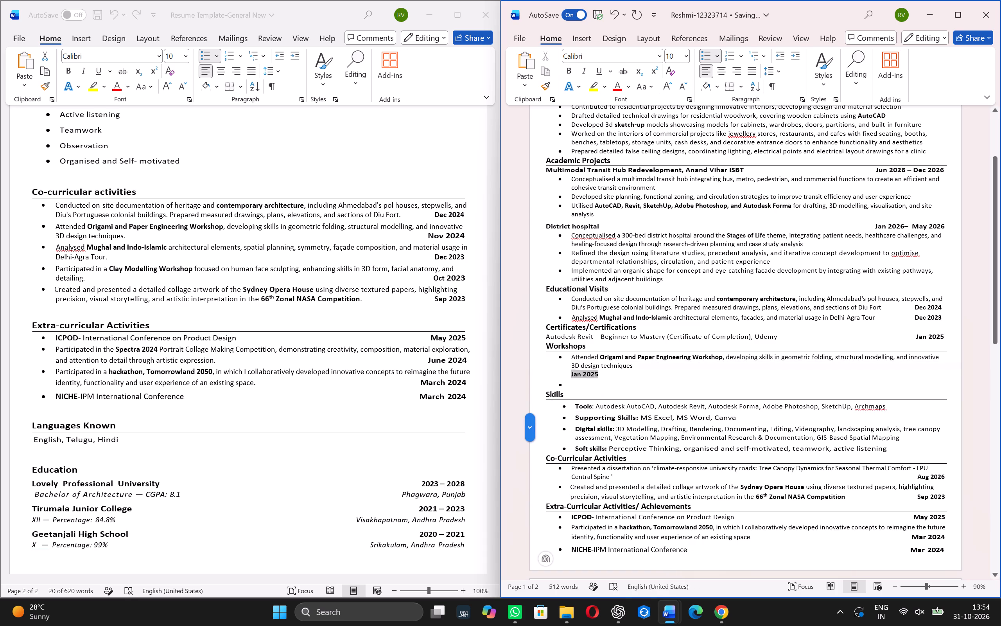
drag(569, 371, 571, 374)
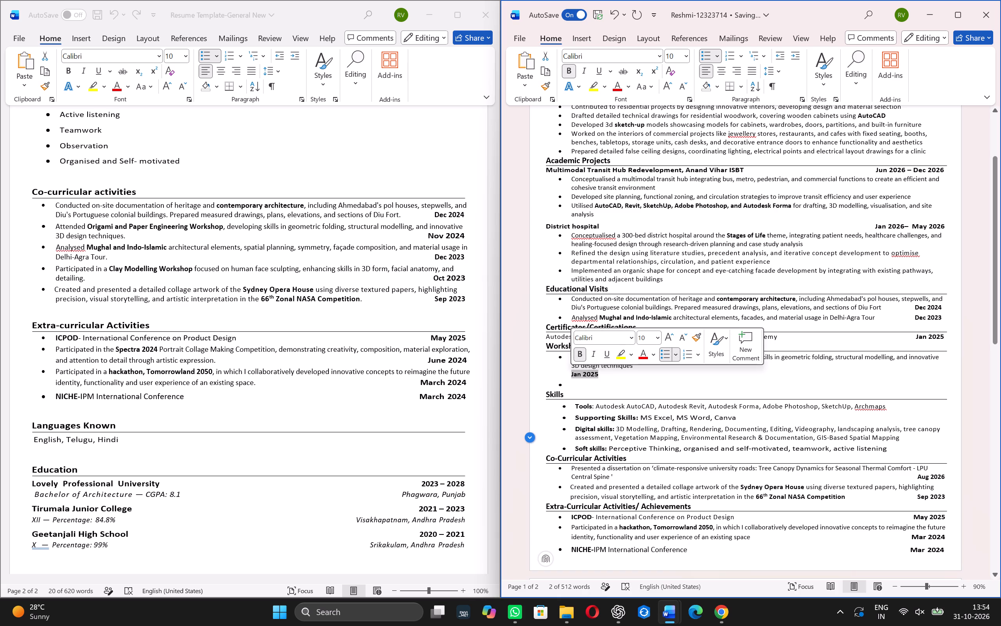
right_click(584, 378)
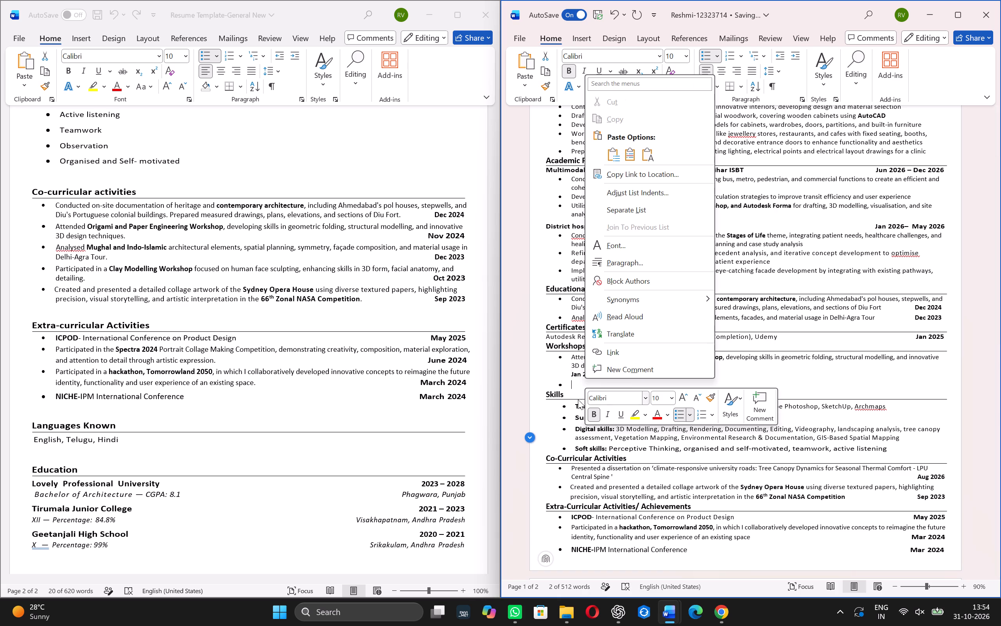
click(557, 371)
drag(567, 373, 601, 372)
right_click(599, 372)
click(671, 95)
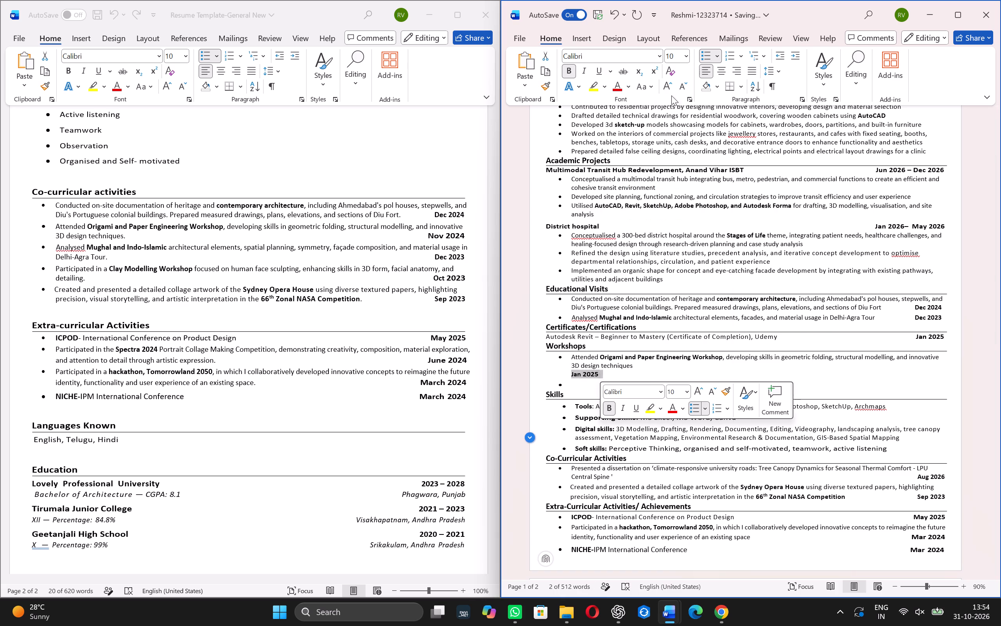
click(820, 365)
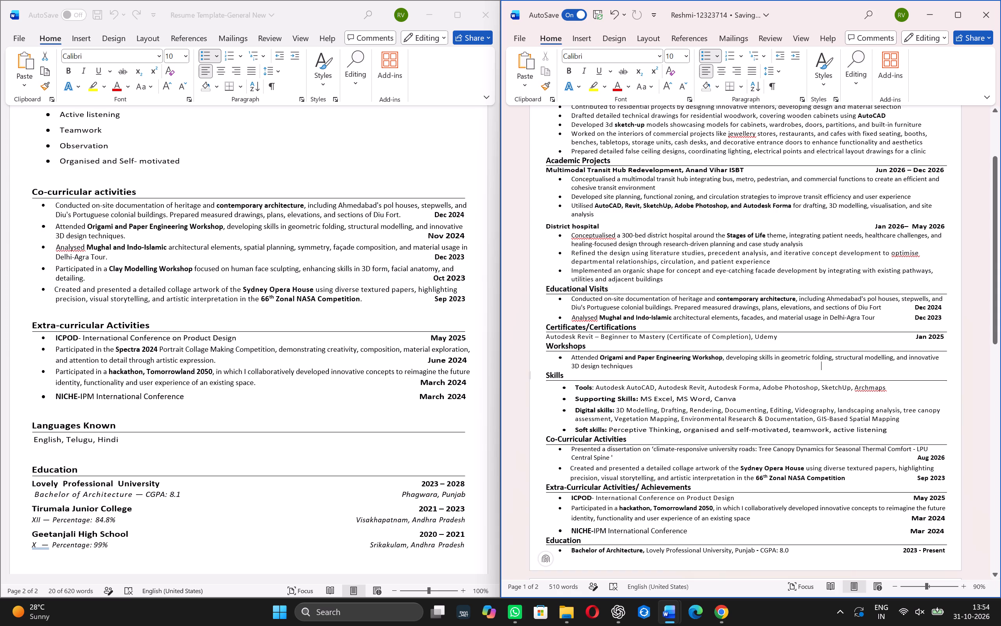
key(ctrl+v)
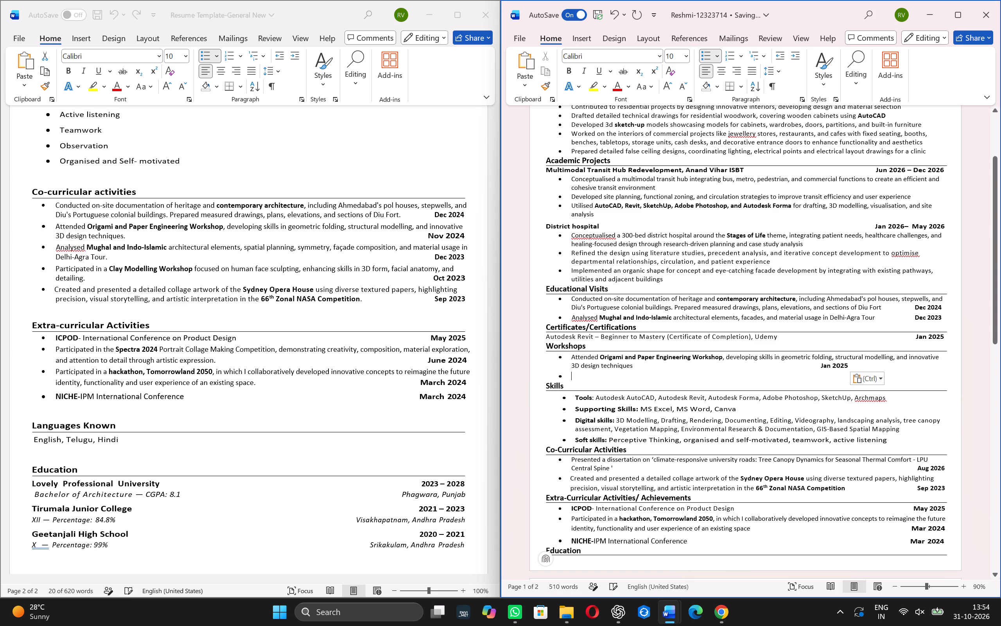
Pad the gap after "3D design techniques" with spaces so the Jan 2025 date sits at the page's right margin.
click(805, 365)
key(space)
key(space)
key(space)
key(space)
key(space)
key(space)
key(space)
key(space)
key(space)
key(space)
key(space)
key(space)
key(space)
key(space)
key(space)
key(space)
key(space)
key(space)
key(space)
key(space)
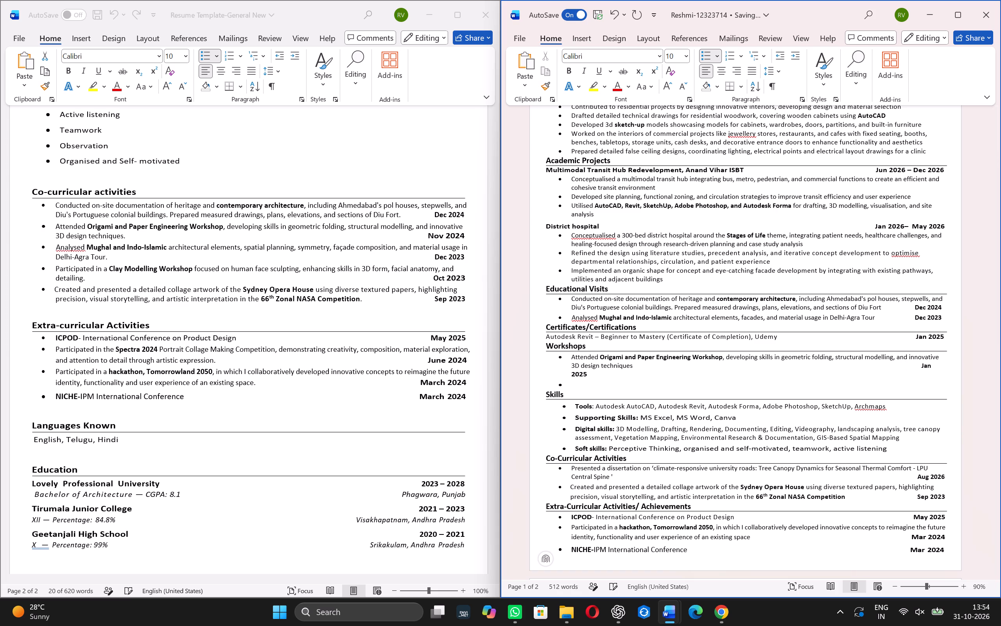
key(BackSpace)
key(BackSpace)
key(BackSpace)
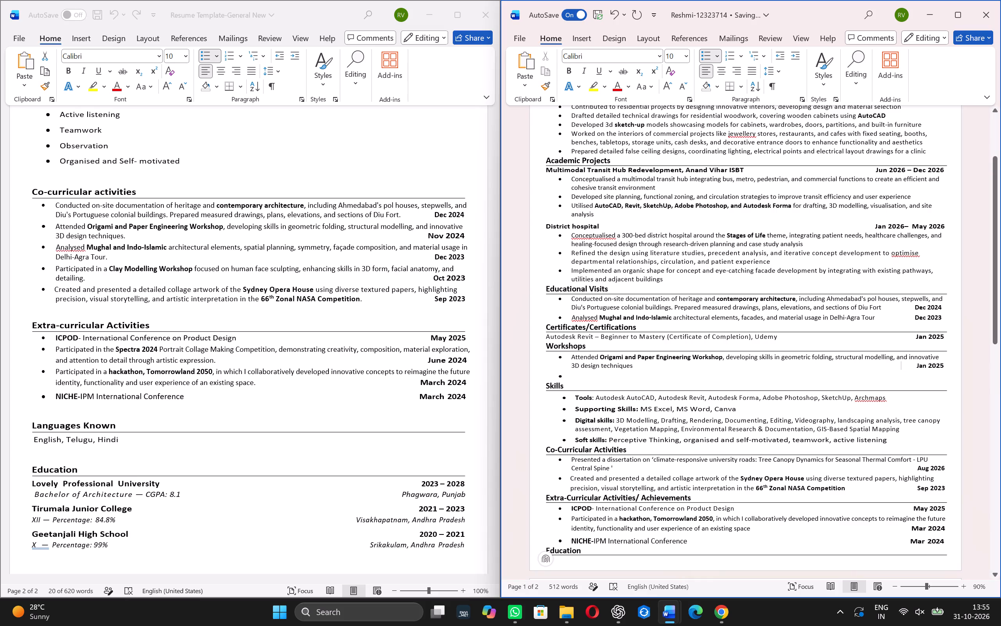
Delete "heritage and" from the on-site documentation bullet under Educational Visits.
scroll(574, 394, down, 4)
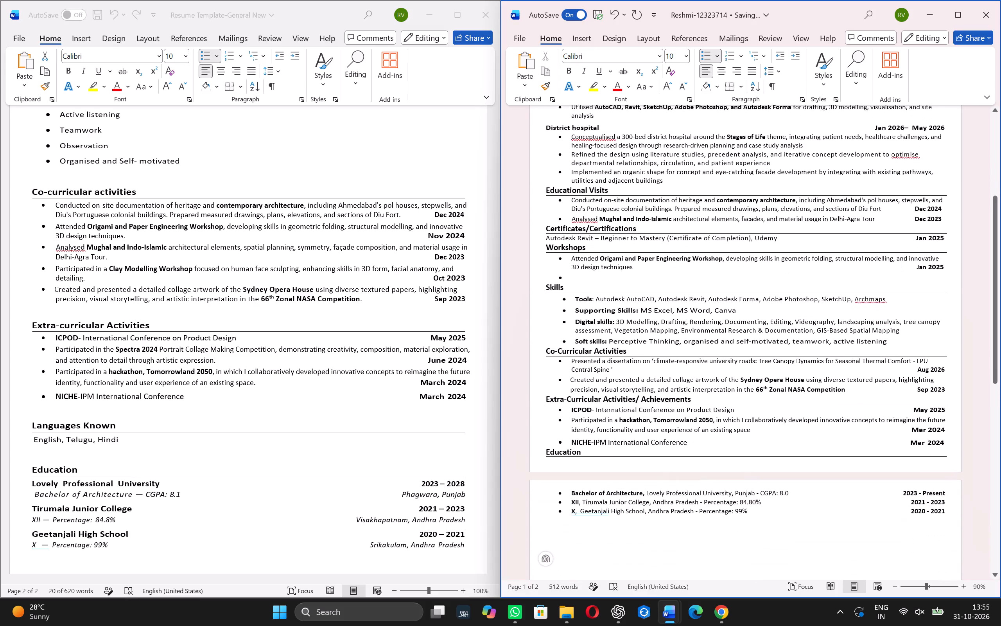
scroll(608, 443, up, 6)
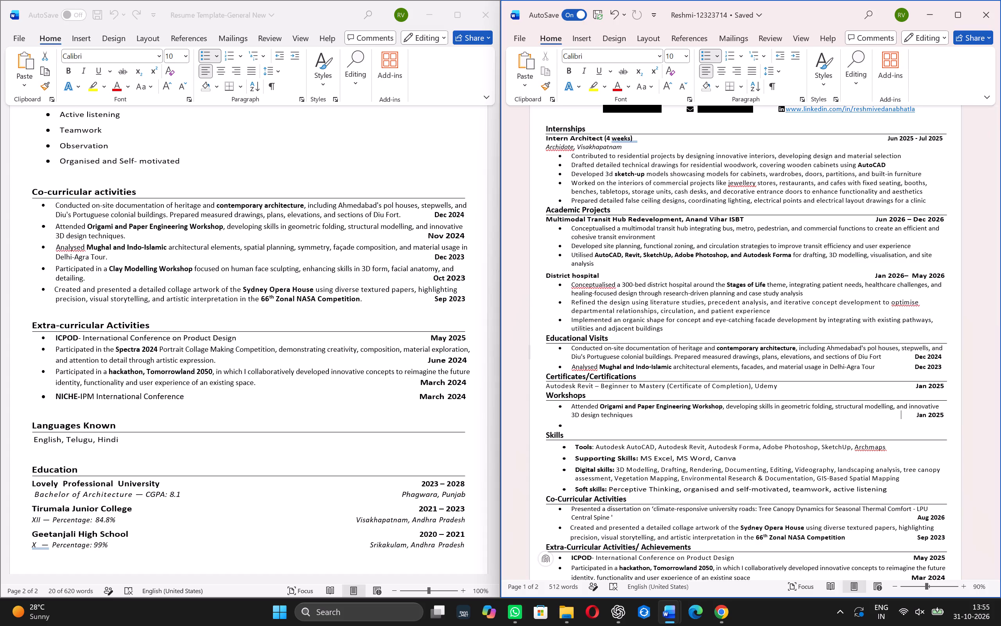
drag(716, 349, 674, 351)
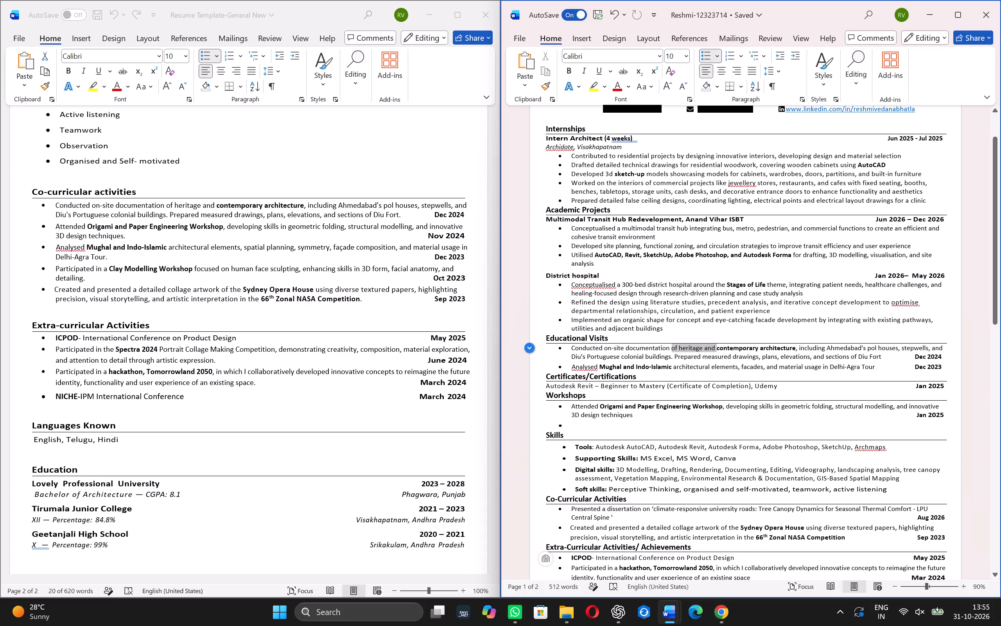
drag(674, 351, 680, 351)
key(BackSpace)
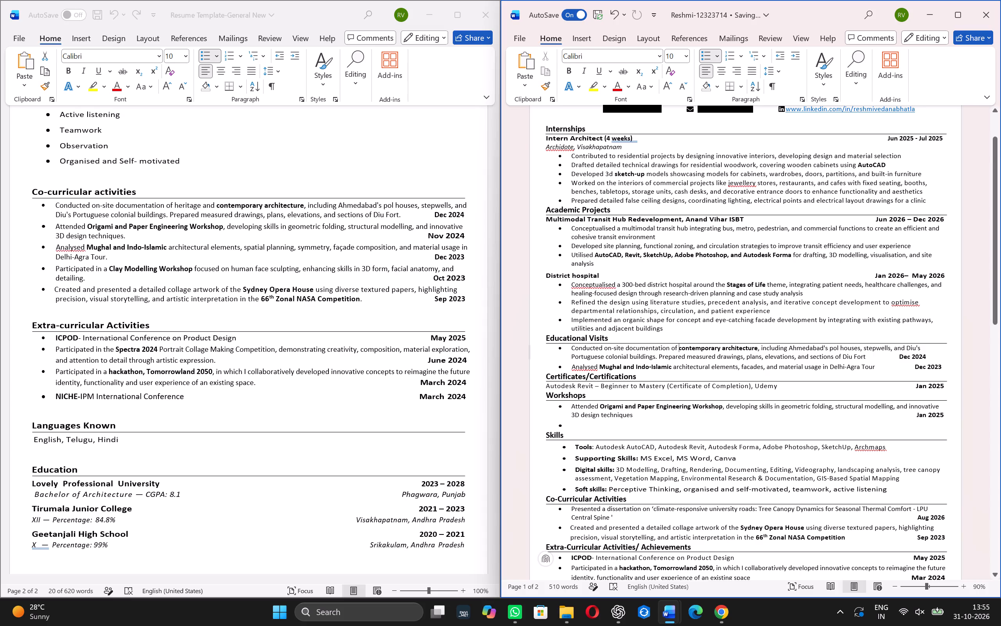
Delete everything between "stepwells" and the Dec 2024 date in the first Educational Visits bullet.
drag(866, 356, 890, 351)
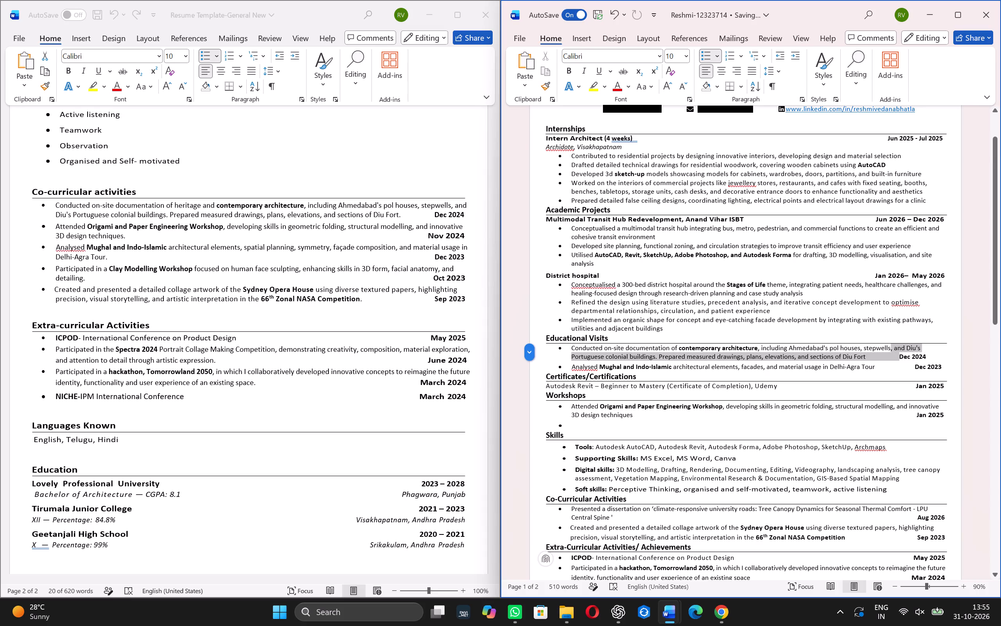
drag(890, 351, 890, 351)
key(BackSpace)
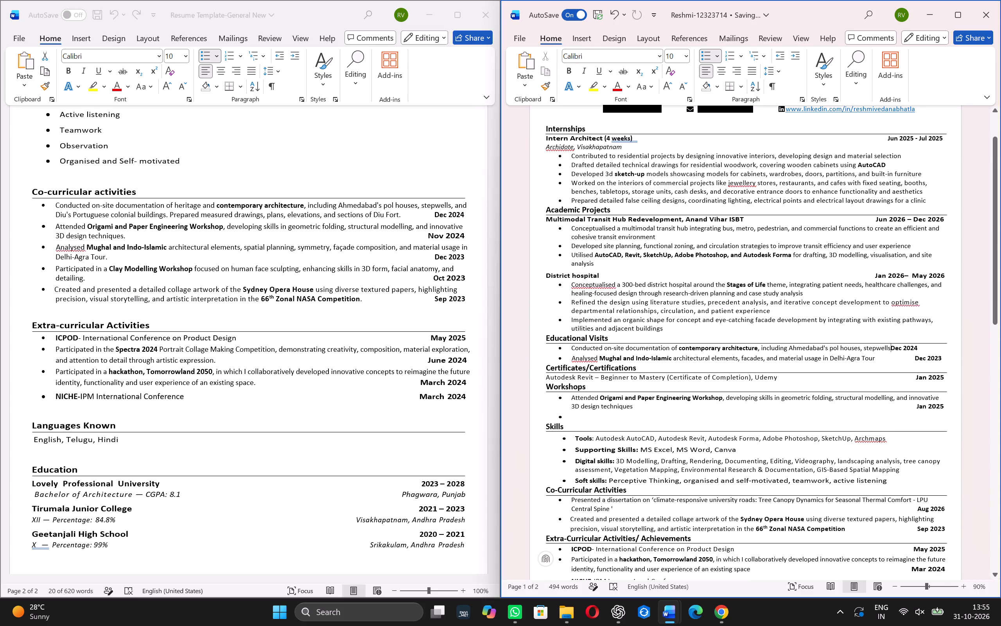
Pad the gap after "stepwells" with spaces so Dec 2024 aligns with the Dec 2023 date below.
key(space)
key(space)
key(space)
key(space)
key(space)
key(space)
key(space)
key(space)
key(space)
key(space)
key(space)
key(space)
key(space)
key(space)
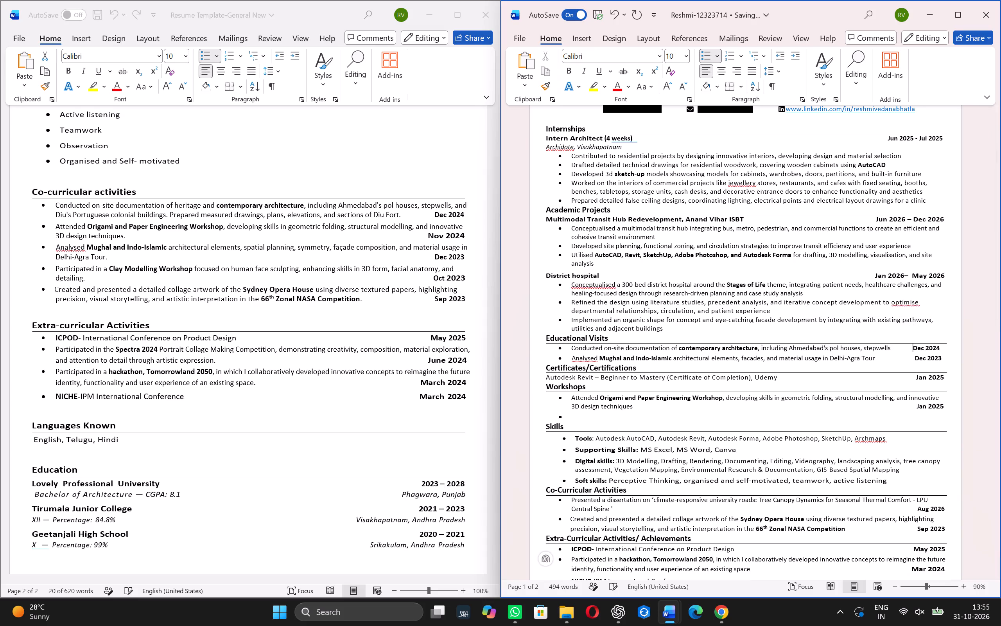
key(space)
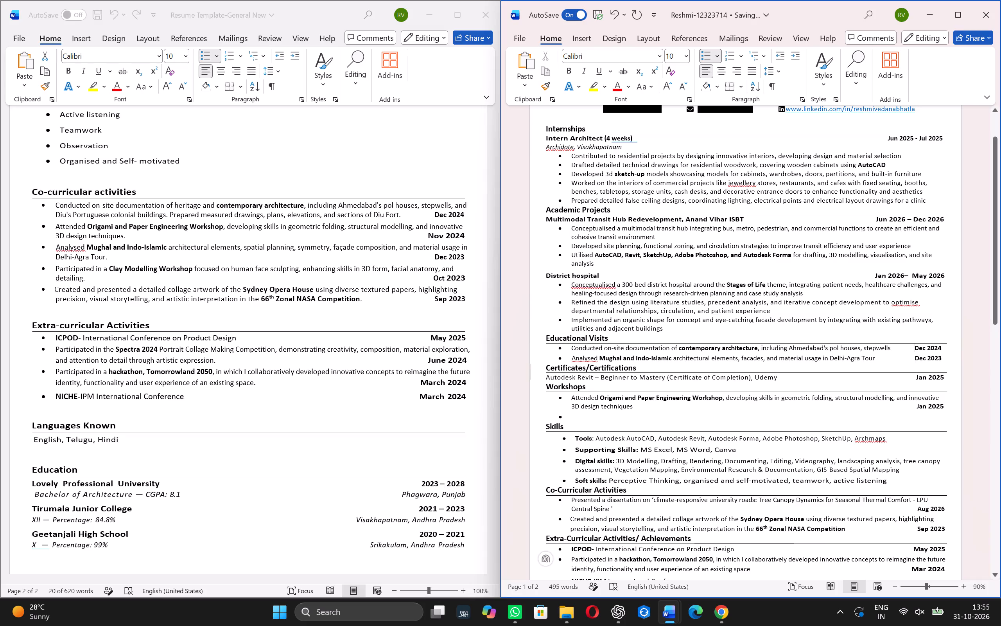
Change the origami workshop entry's date to Nov 2024.
scroll(622, 350, down, 1)
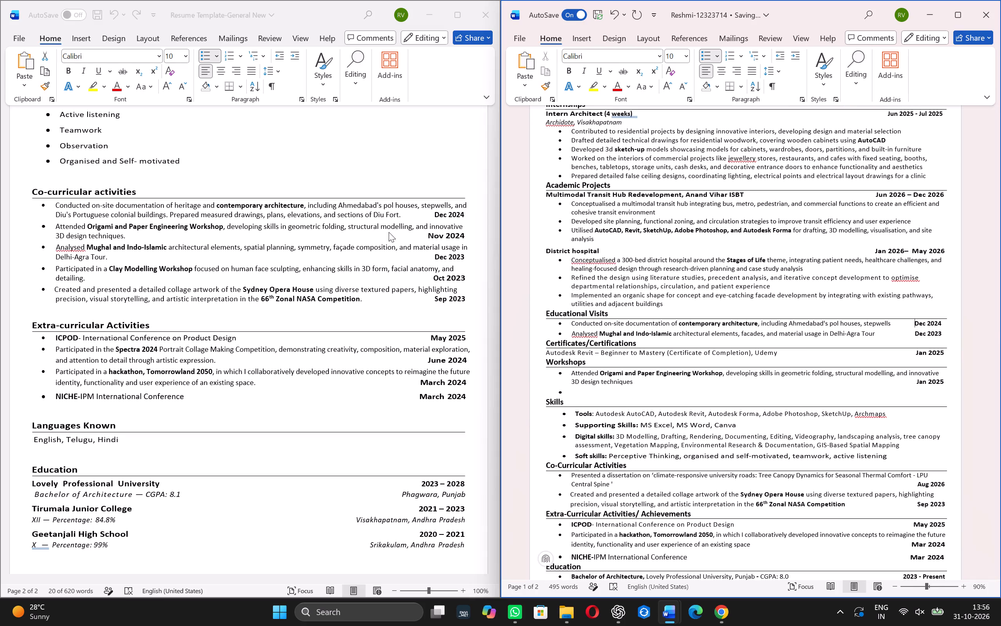
click(943, 381)
key(BackSpace)
key(4)
click(927, 383)
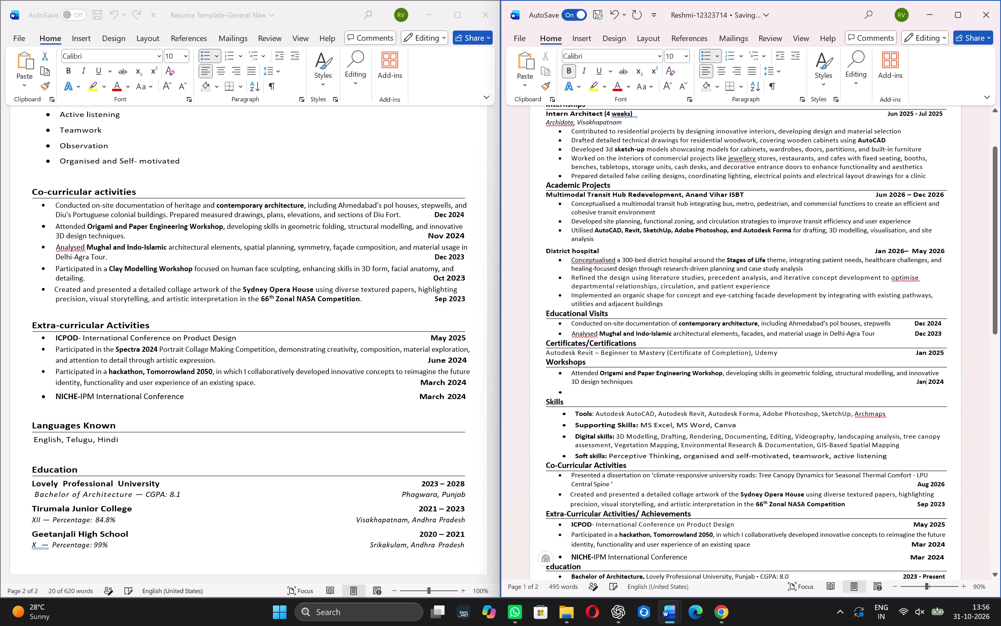
key(BackSpace)
key(BackSpace)
key(BackSpace)
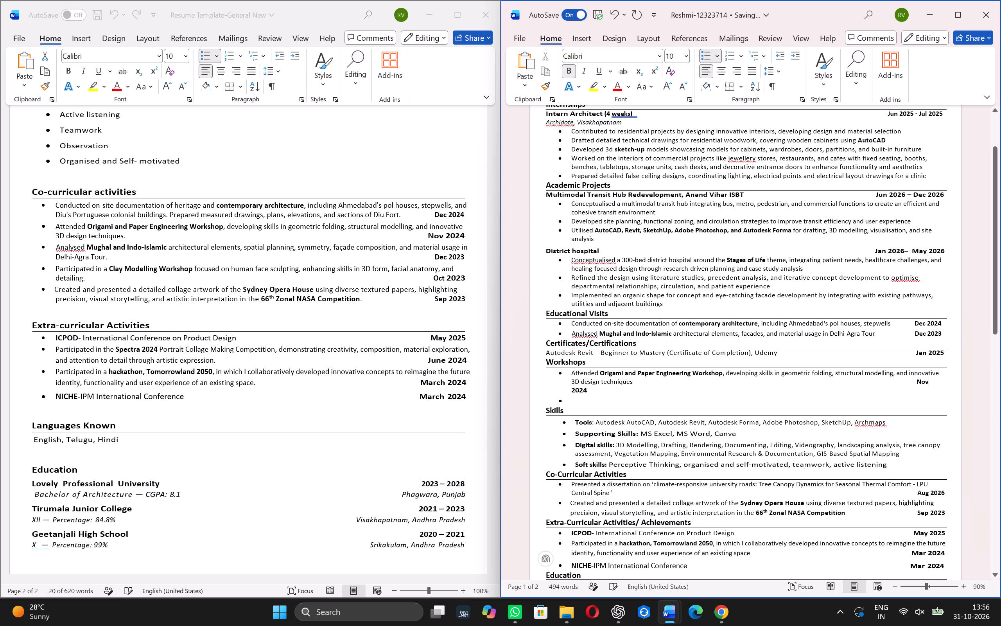
Remove surplus spaces before Nov 2024 so the date fits on one line at the page's right margin.
click(911, 382)
key(BackSpace)
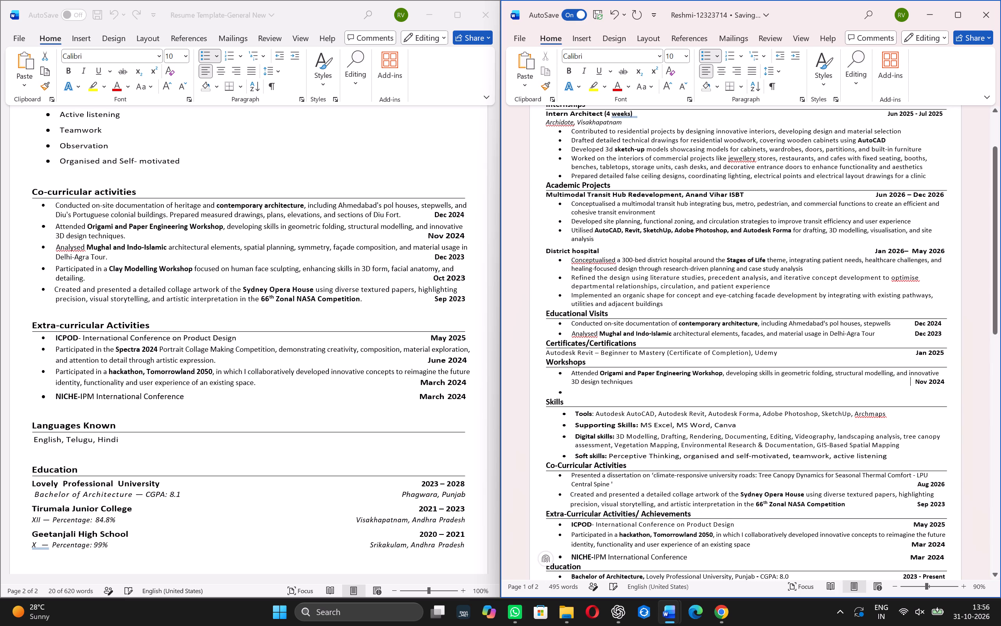
key(BackSpace)
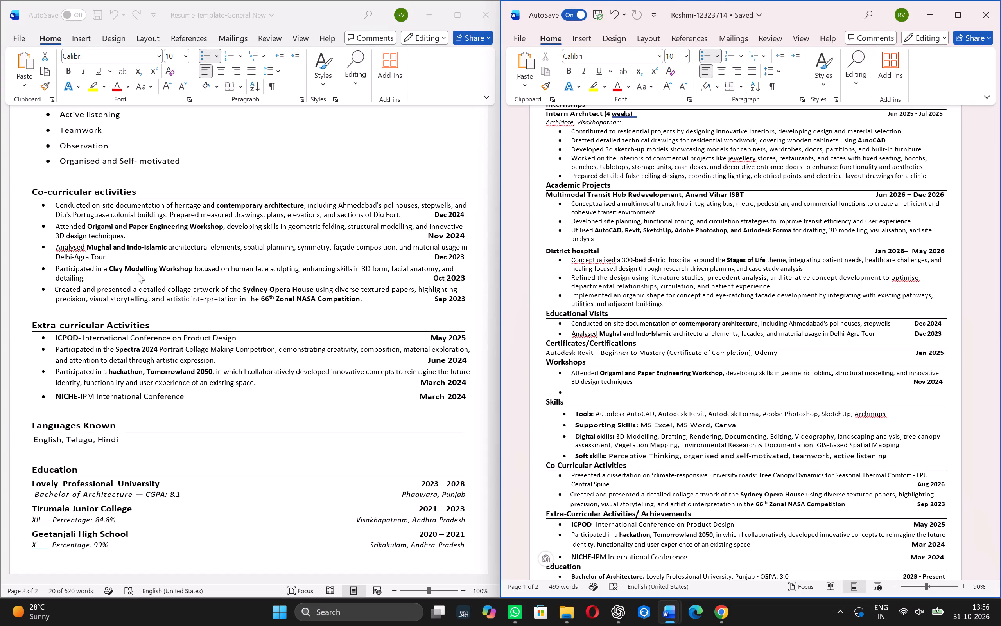
Copy the template's Clay Modelling Workshop entry with its Oct 2023 date into the empty Workshops bullet.
click(54, 267)
click(54, 269)
drag(54, 269, 88, 279)
drag(52, 270, 270, 280)
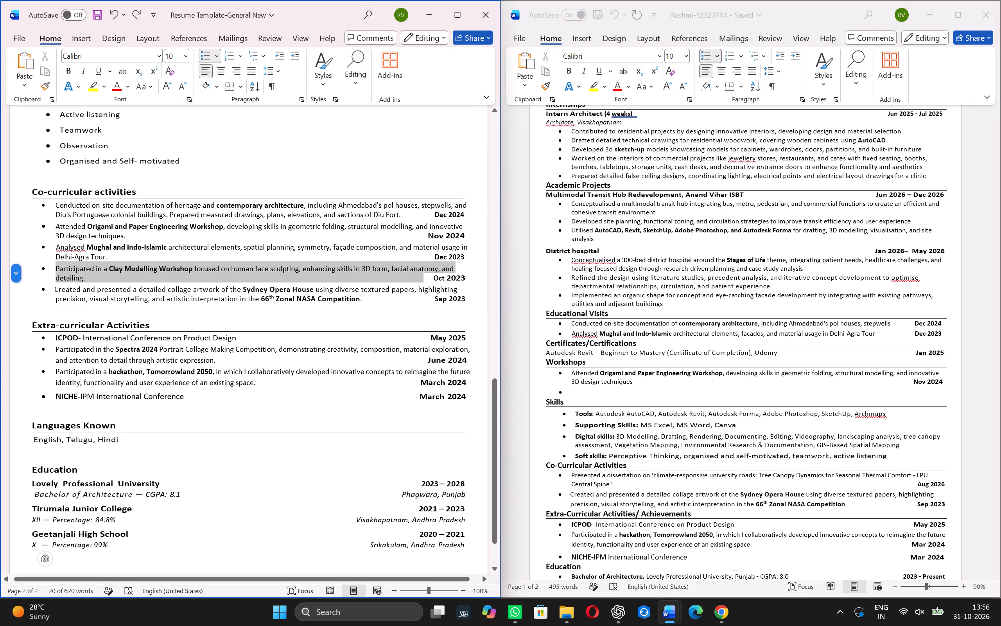
drag(270, 280, 460, 280)
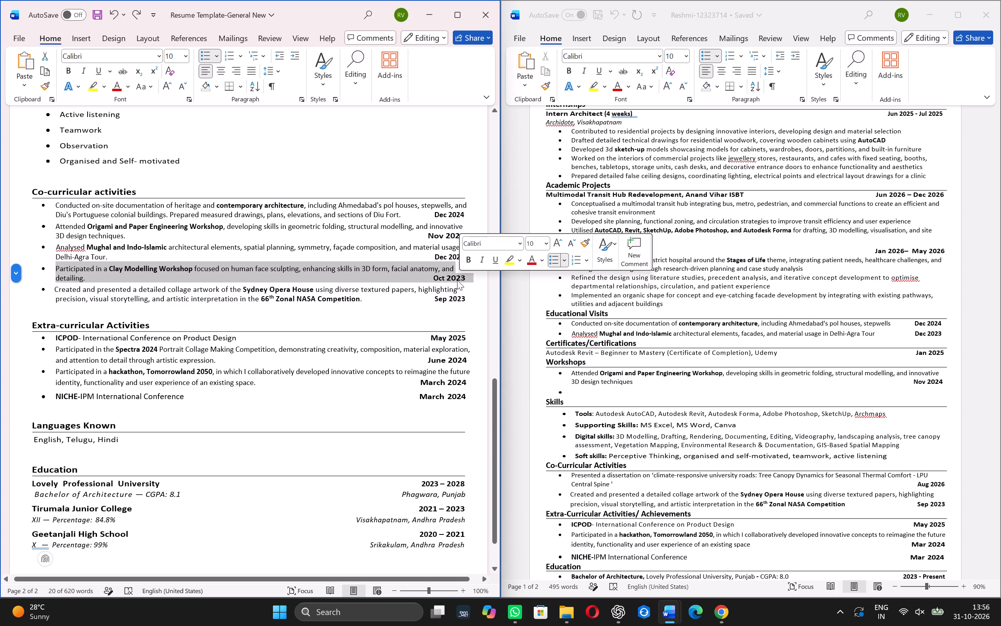
key(ctrl+c)
click(574, 393)
click(578, 390)
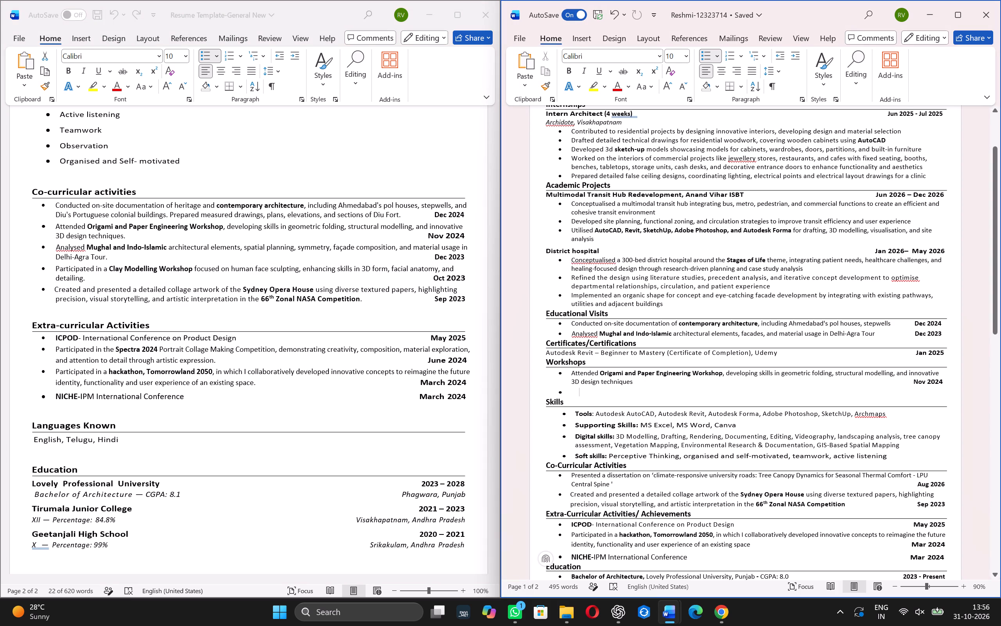
key(ctrl+v)
Remove the extra spaces before "Participated" in the Clay Modelling Workshop entry, keeping its bullet.
click(576, 395)
key(BackSpace)
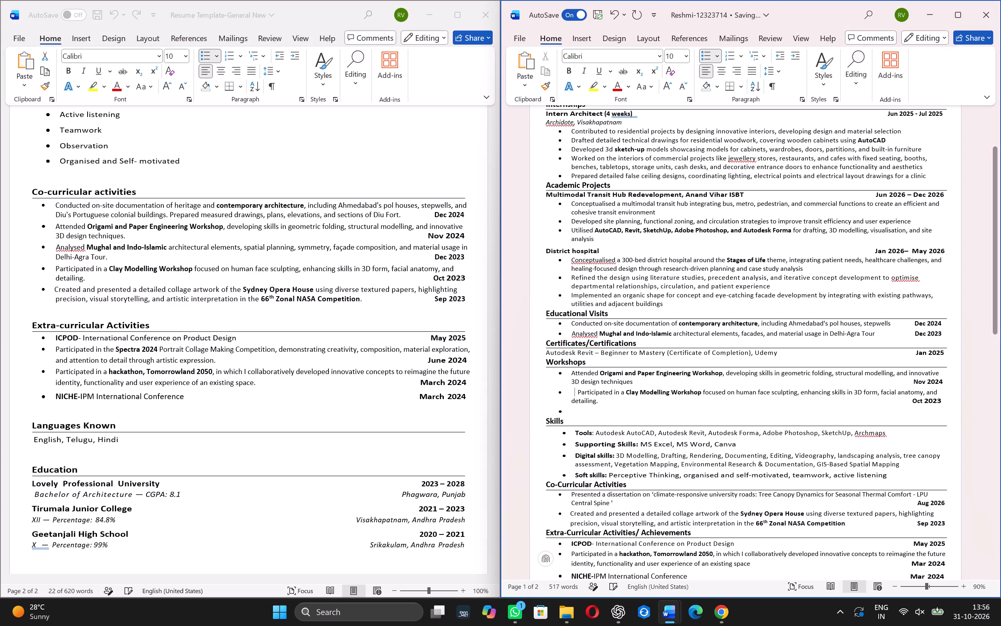
key(BackSpace)
key(BackSpace)
key(BackSpace)
key(BackSpace)
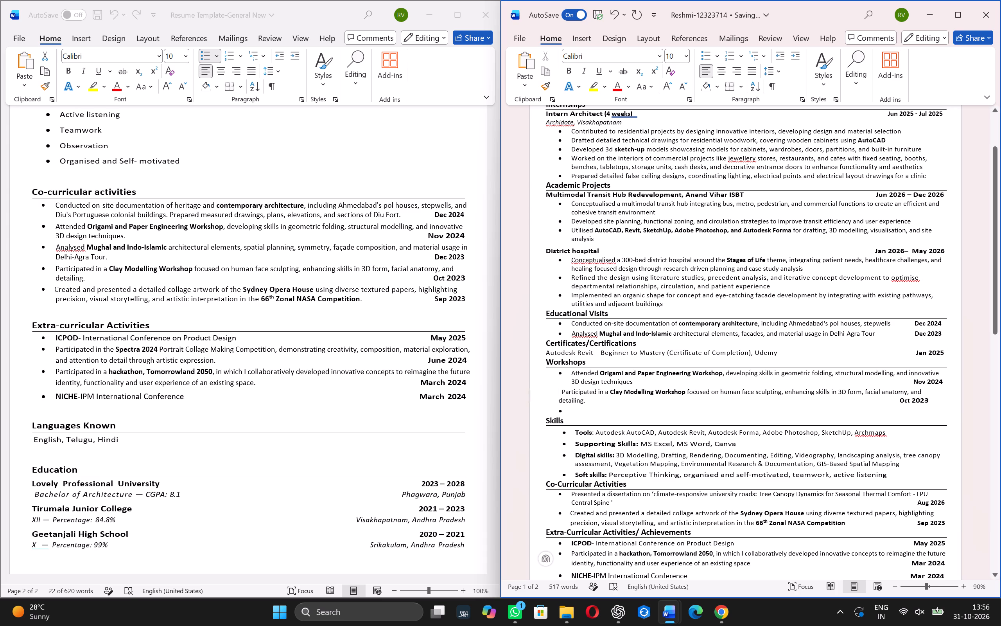
key(ctrl+z)
key(ctrl+z)
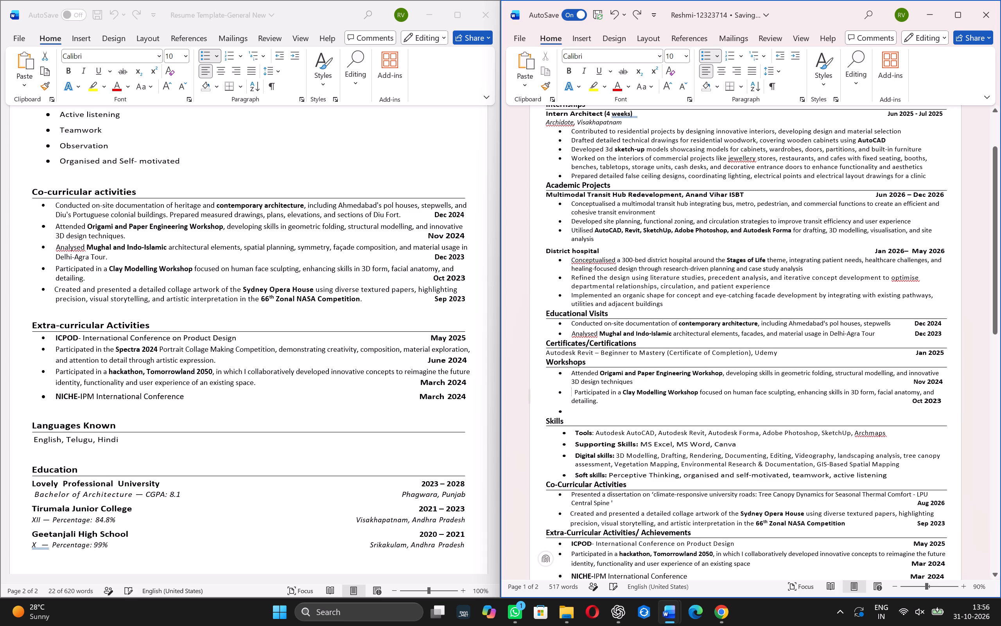
click(575, 395)
key(BackSpace)
key(BackSpace)
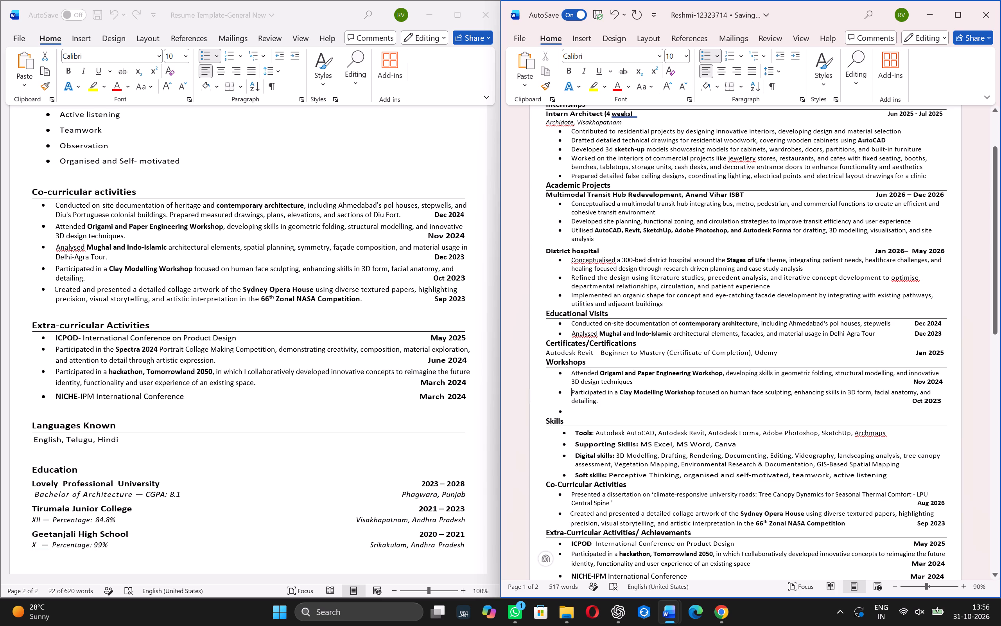
Shorten the Clay Modelling Workshop entry's ending to "enhancing form and facial anatomy", directly followed by the Oct 2023 date.
drag(850, 394, 829, 391)
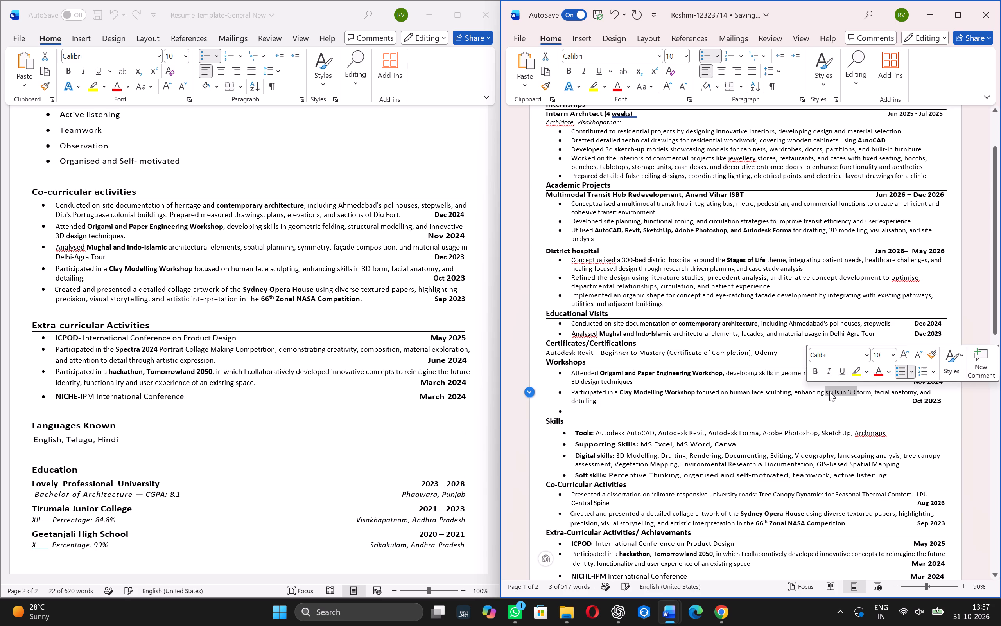
key(BackSpace)
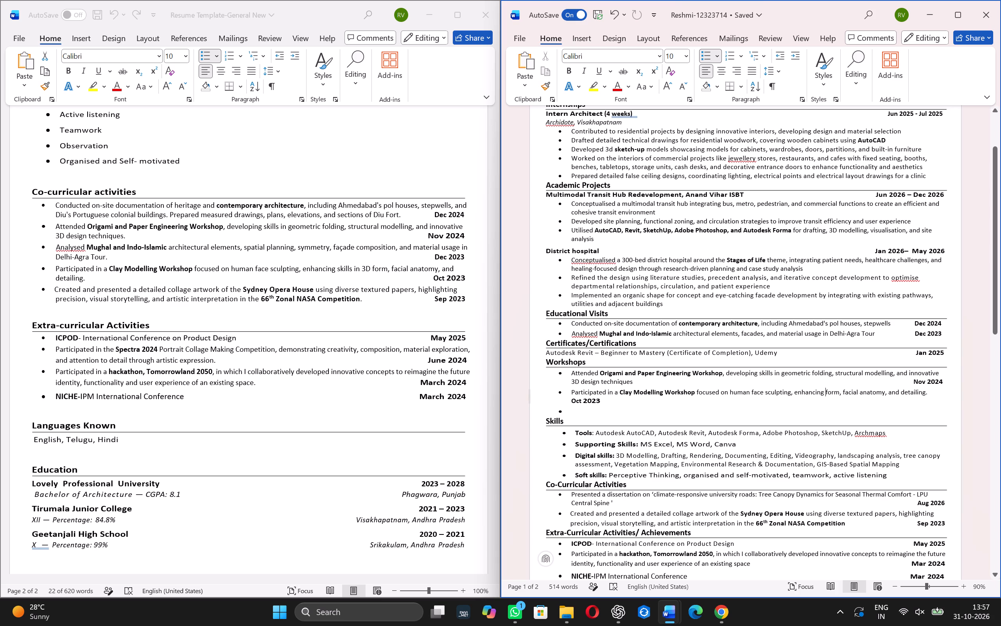
drag(928, 393, 913, 390)
drag(913, 390, 886, 392)
key(BackSpace)
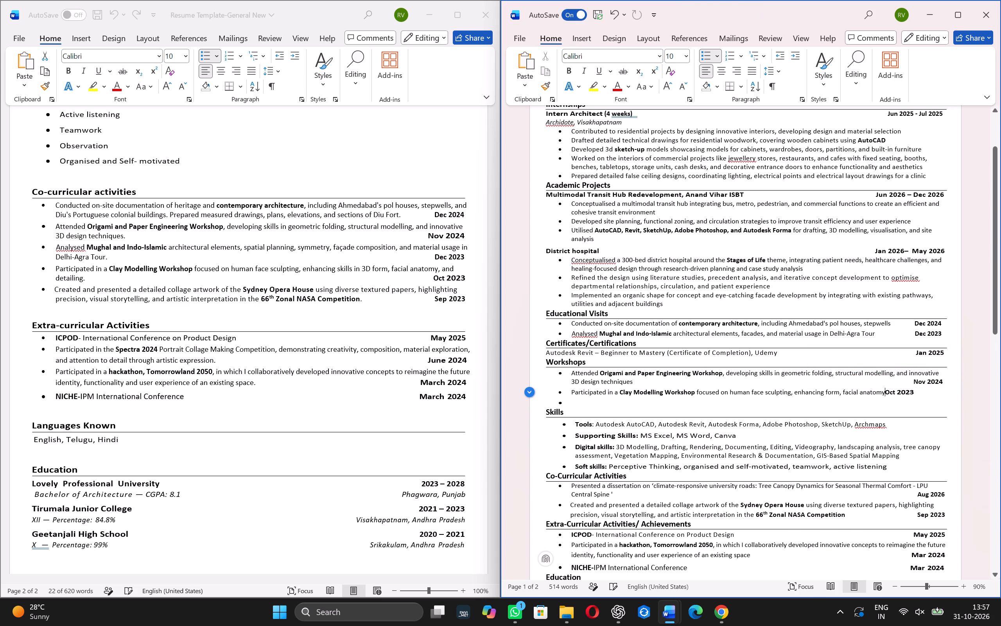
click(841, 391)
key(BackSpace)
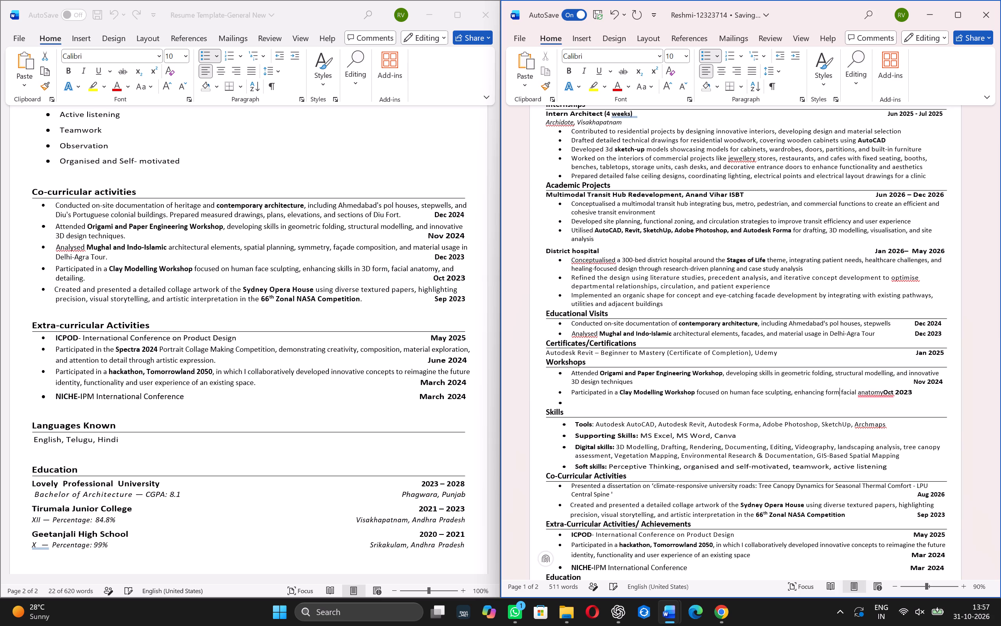
key(space)
text(and)
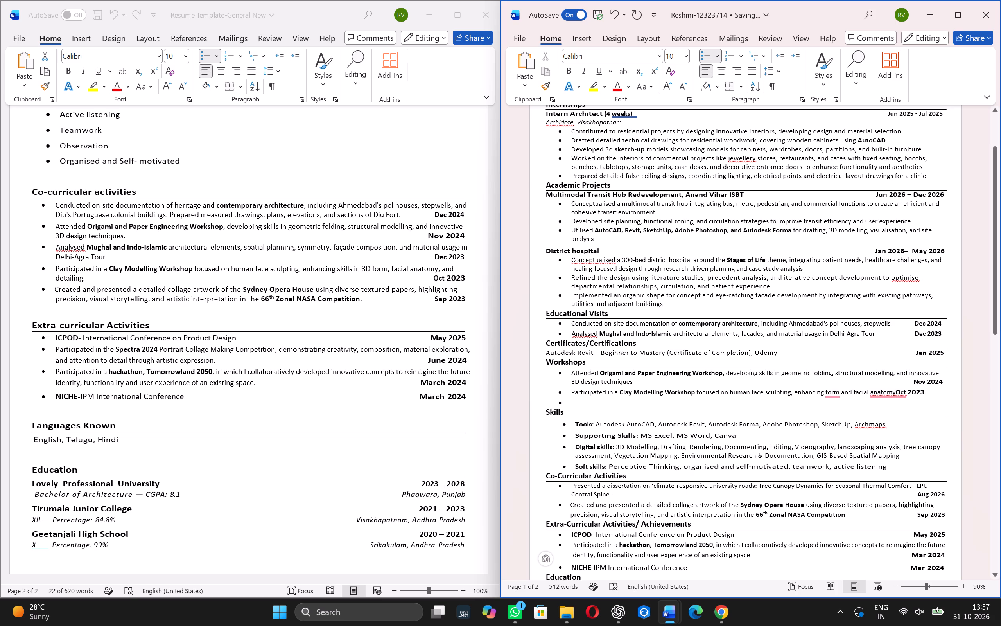
Insert spacing before Oct 2023 in the Clay Modelling Workshop entry so the date sits at the page's right margin.
click(897, 393)
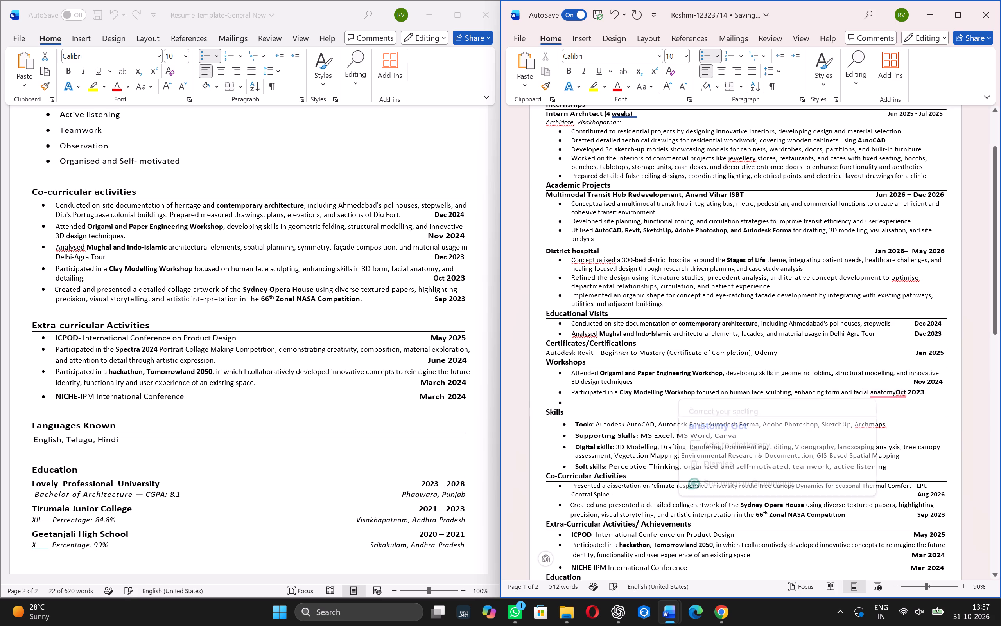
key(space)
key(space)
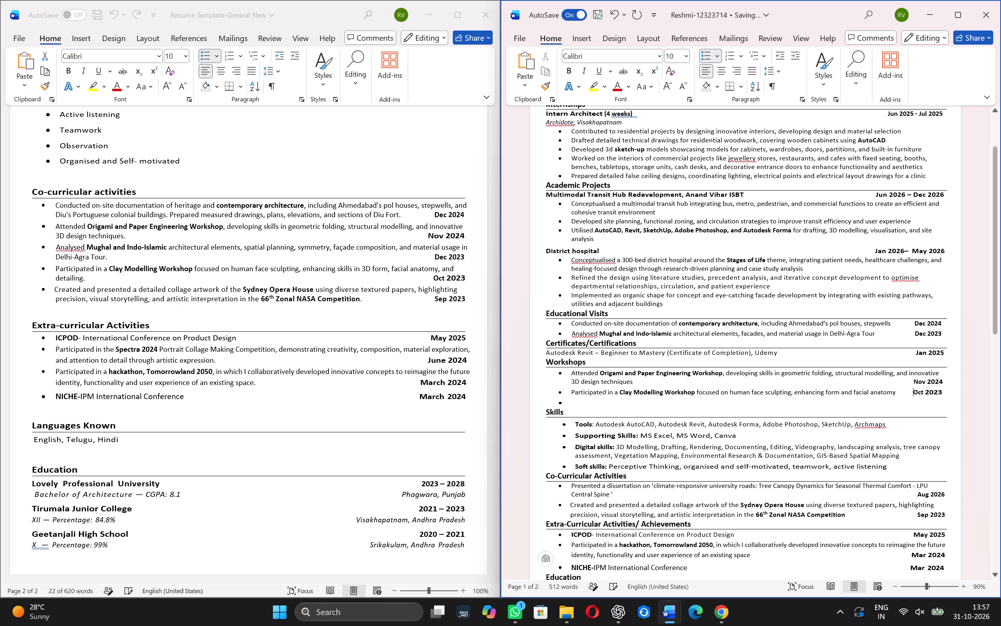
click(967, 414)
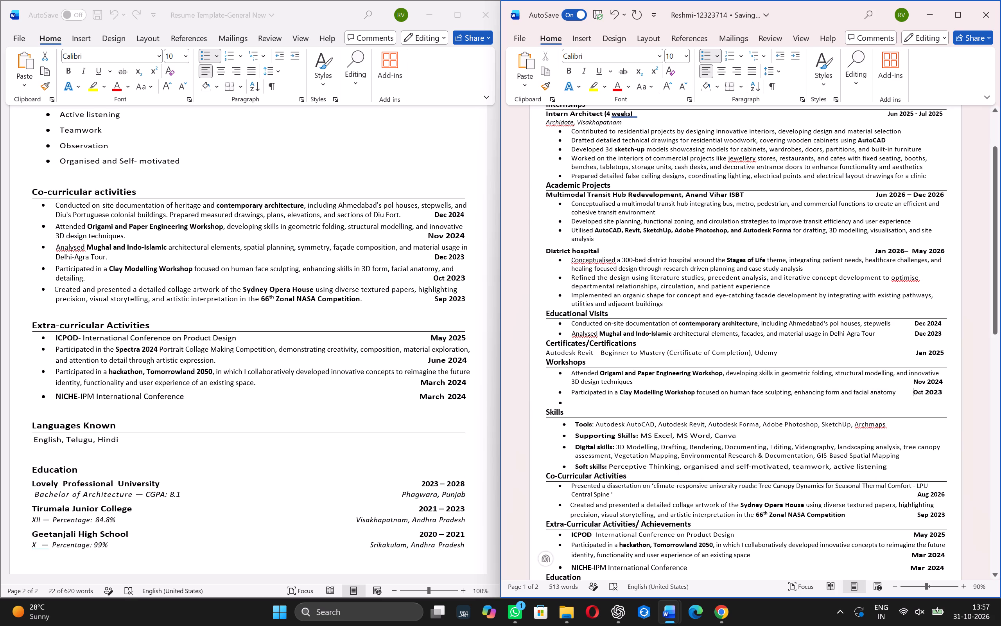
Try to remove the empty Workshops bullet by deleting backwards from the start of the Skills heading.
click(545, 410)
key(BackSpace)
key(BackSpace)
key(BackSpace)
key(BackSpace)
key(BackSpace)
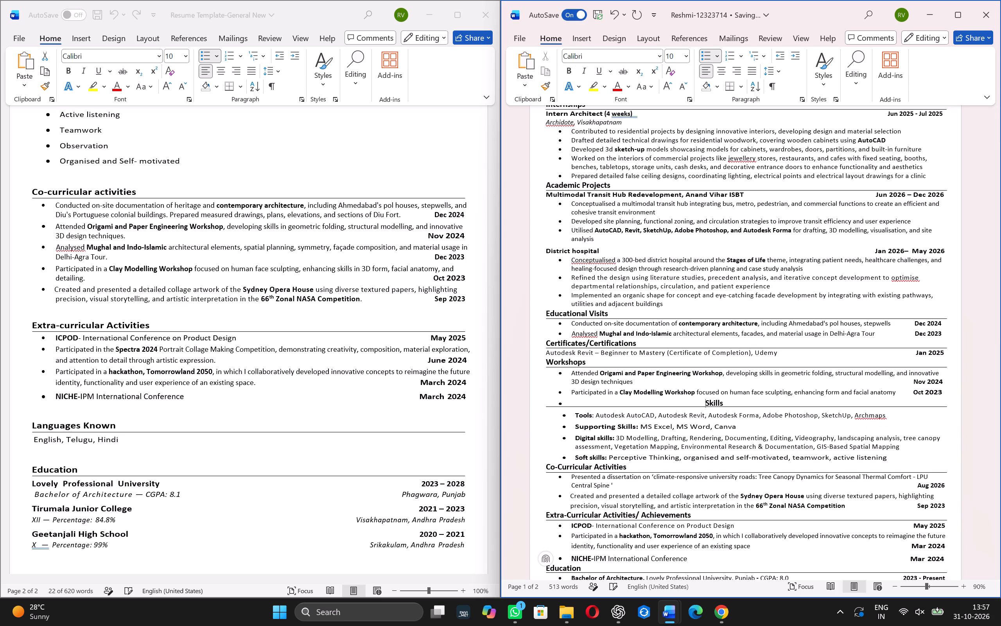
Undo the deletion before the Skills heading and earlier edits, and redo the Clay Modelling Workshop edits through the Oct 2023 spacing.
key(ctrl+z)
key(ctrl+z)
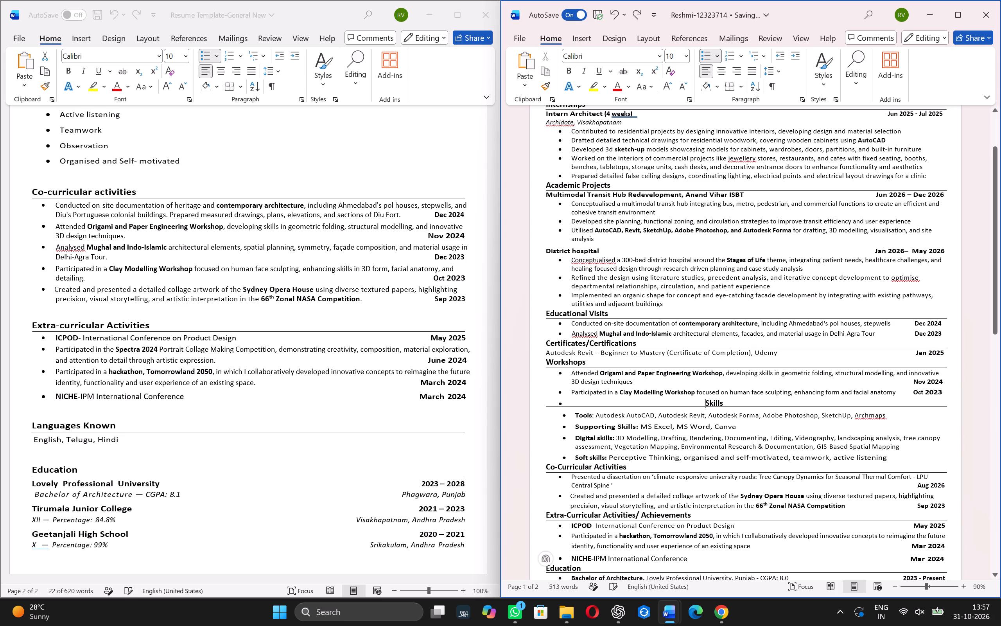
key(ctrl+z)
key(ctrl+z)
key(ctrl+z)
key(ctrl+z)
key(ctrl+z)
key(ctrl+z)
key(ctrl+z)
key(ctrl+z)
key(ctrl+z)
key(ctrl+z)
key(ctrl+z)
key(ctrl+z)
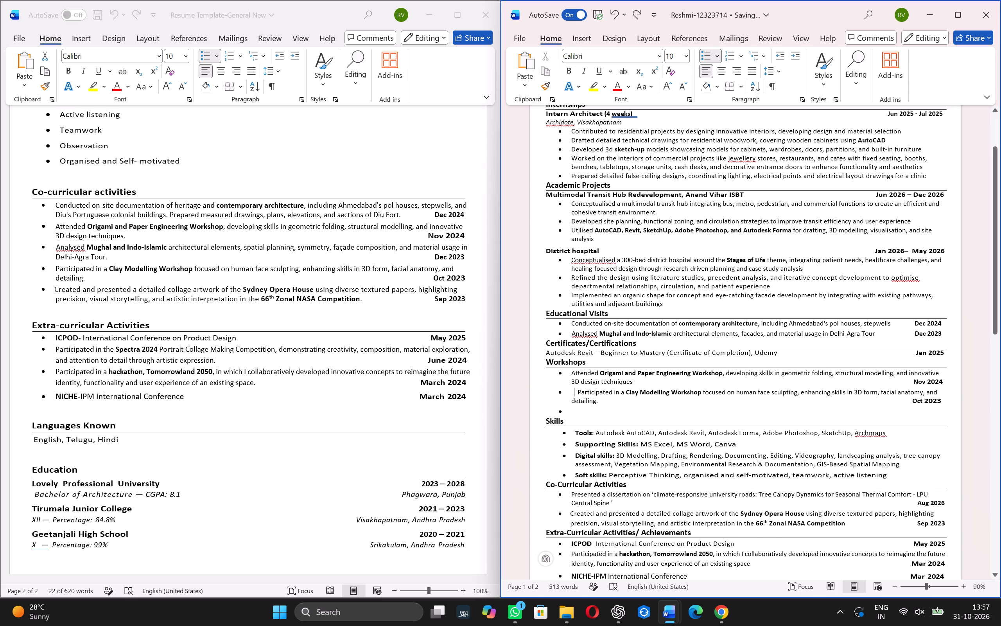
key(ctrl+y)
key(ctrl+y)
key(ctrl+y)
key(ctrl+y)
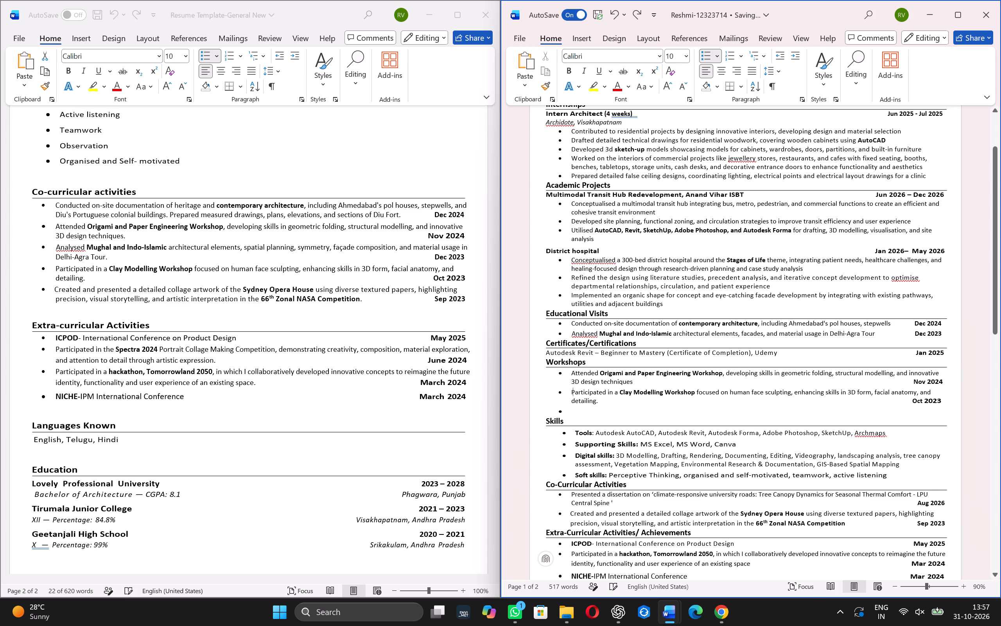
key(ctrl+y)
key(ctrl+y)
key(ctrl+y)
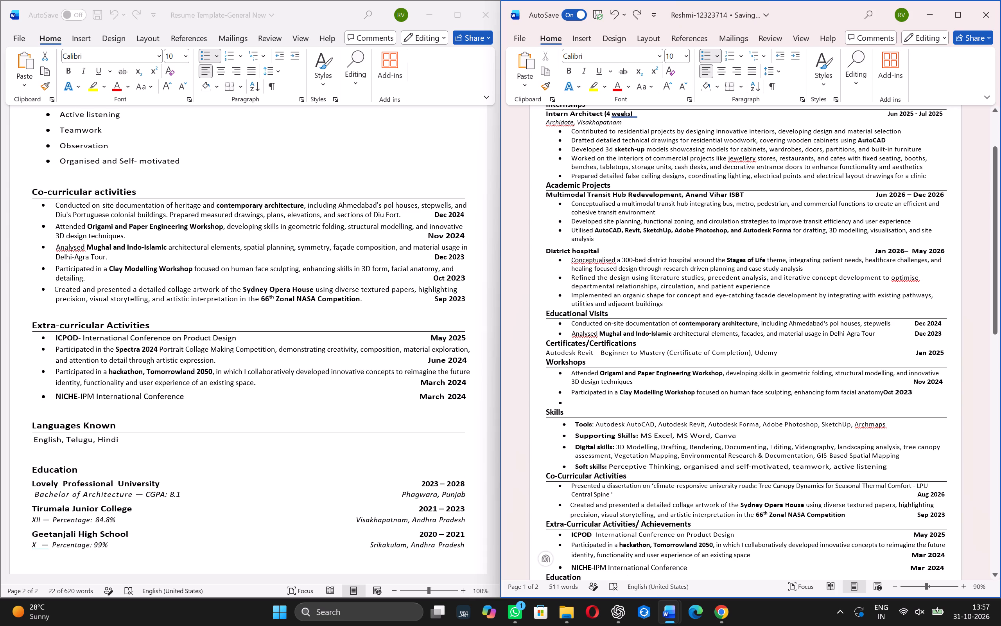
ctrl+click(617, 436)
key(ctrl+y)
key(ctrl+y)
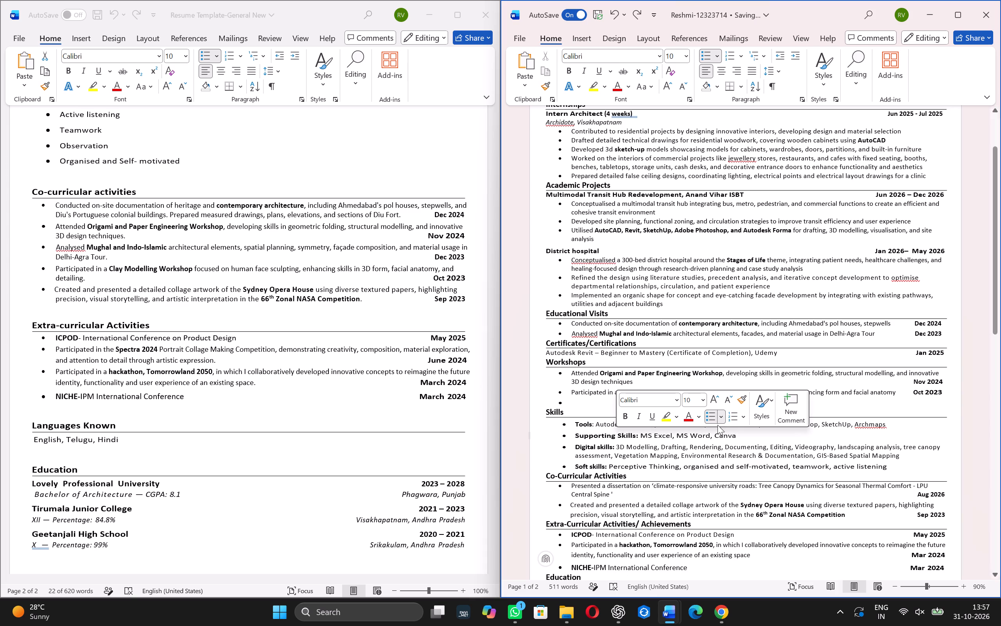
Delete the empty bullet line between the Clay Modelling Workshop entry and the Skills heading.
click(589, 403)
drag(588, 402, 569, 403)
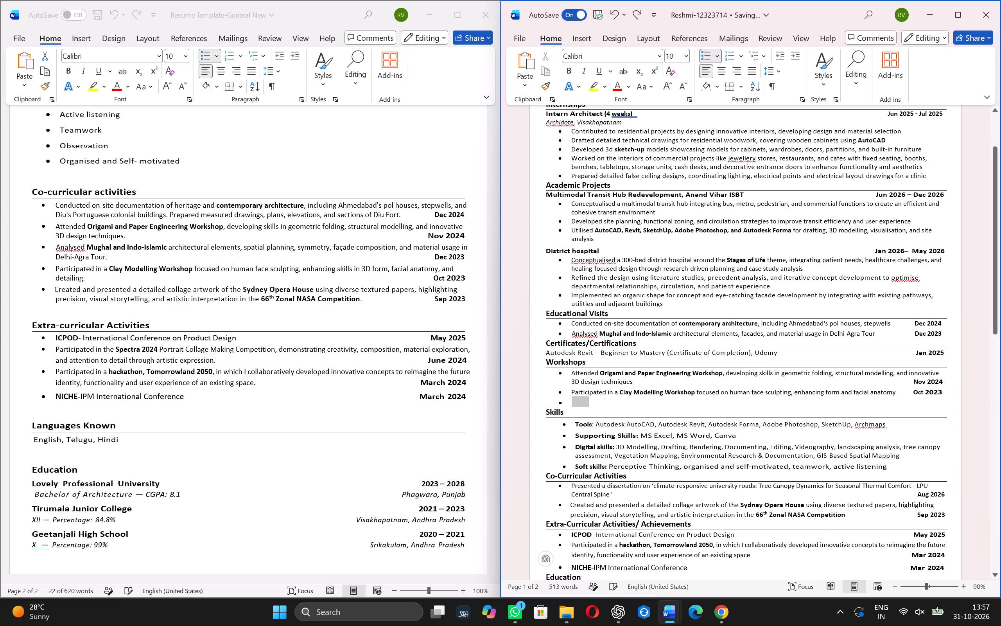
drag(569, 403, 560, 403)
key(BackSpace)
key(BackSpace)
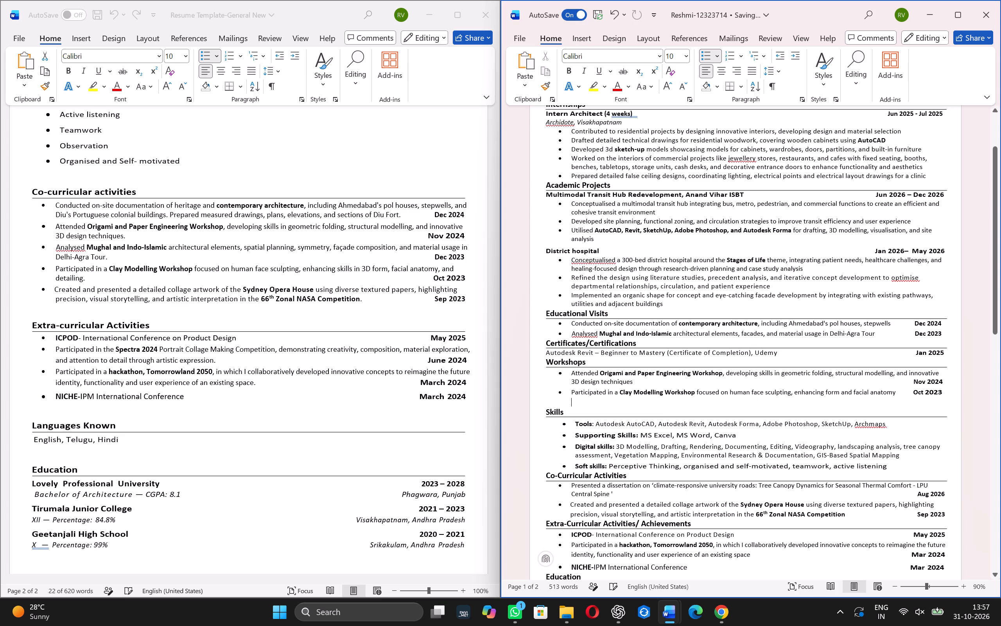
key(BackSpace)
key(BackSpace)
key(BackSpace)
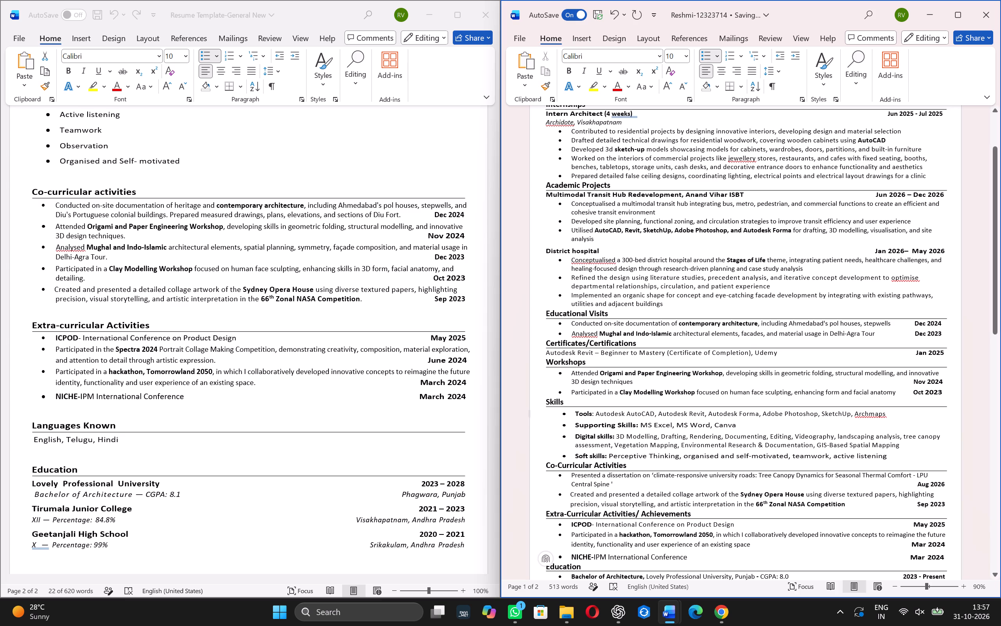
click(980, 407)
Shorten the Origami and Paper Engineering Workshop entry so its text ends at "structural modelling", without a trailing comma.
scroll(765, 374, down, 5)
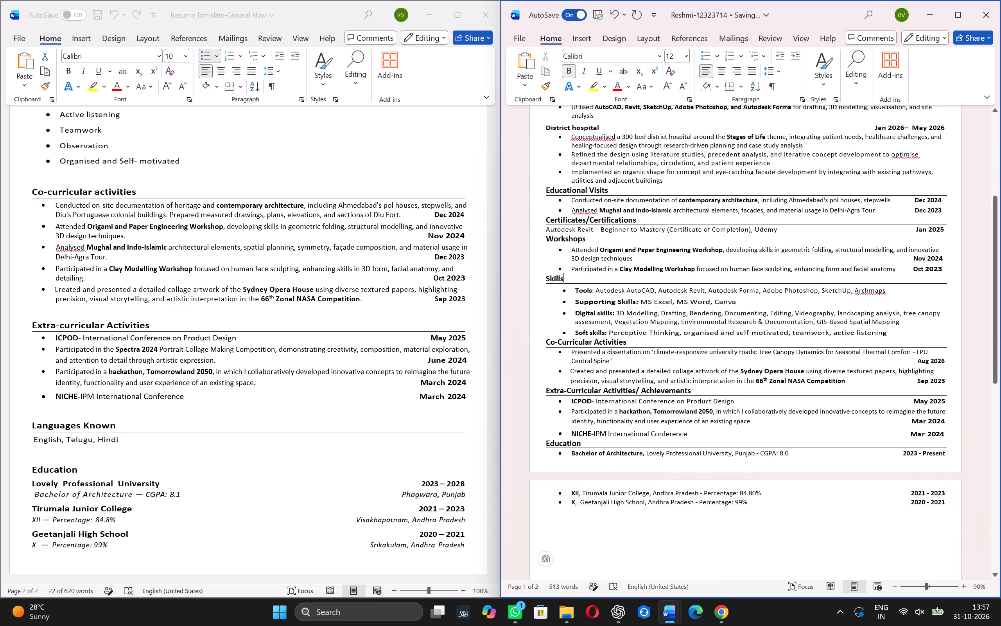
scroll(764, 374, up, 4)
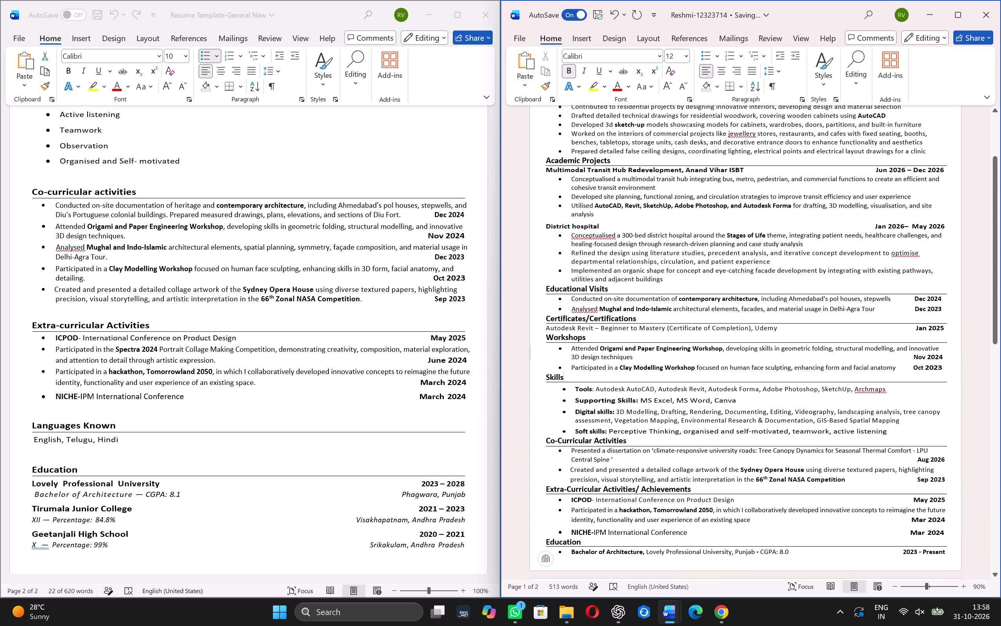
click(683, 357)
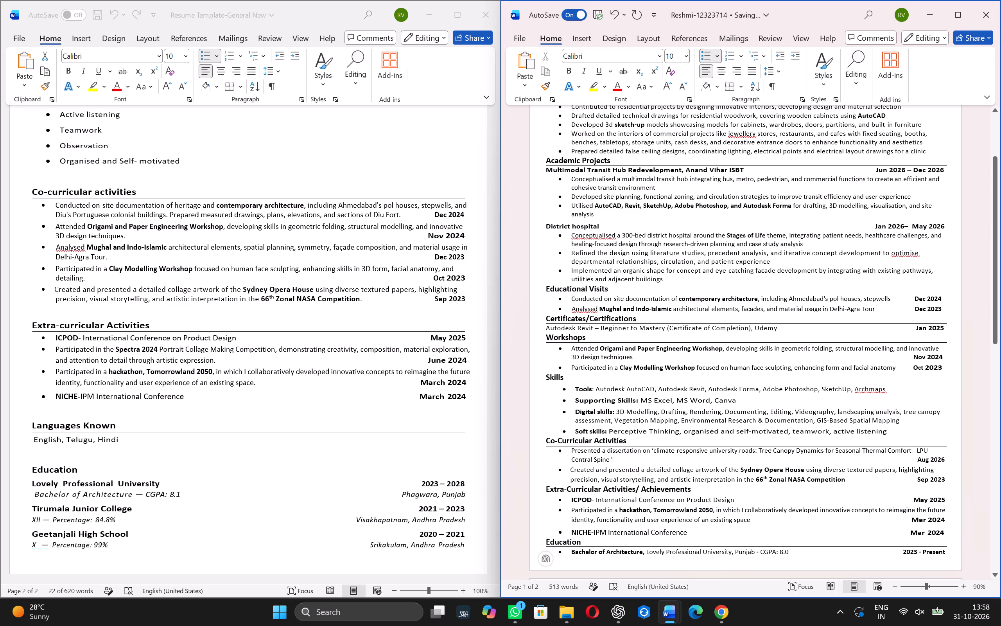
click(637, 358)
key(BackSpace)
key(BackSpace)
key(BackSpace)
key(BackSpace)
key(BackSpace)
key(BackSpace)
key(BackSpace)
key(BackSpace)
key(BackSpace)
key(BackSpace)
key(BackSpace)
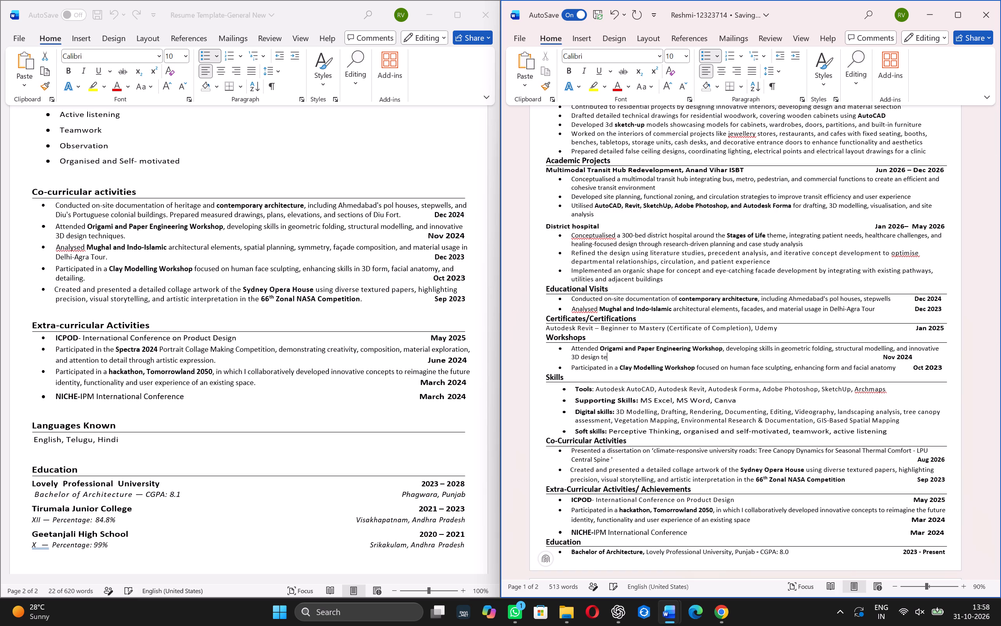
key(BackSpace)
key(BackSpace)
key(BackSpace)
key(BackSpace)
key(BackSpace)
key(BackSpace)
key(BackSpace)
key(BackSpace)
key(BackSpace)
key(BackSpace)
key(BackSpace)
key(BackSpace)
key(BackSpace)
key(BackSpace)
key(BackSpace)
key(BackSpace)
key(BackSpace)
key(BackSpace)
key(BackSpace)
key(BackSpace)
key(BackSpace)
key(BackSpace)
key(BackSpace)
key(BackSpace)
key(BackSpace)
key(BackSpace)
key(BackSpace)
key(BackSpace)
key(BackSpace)
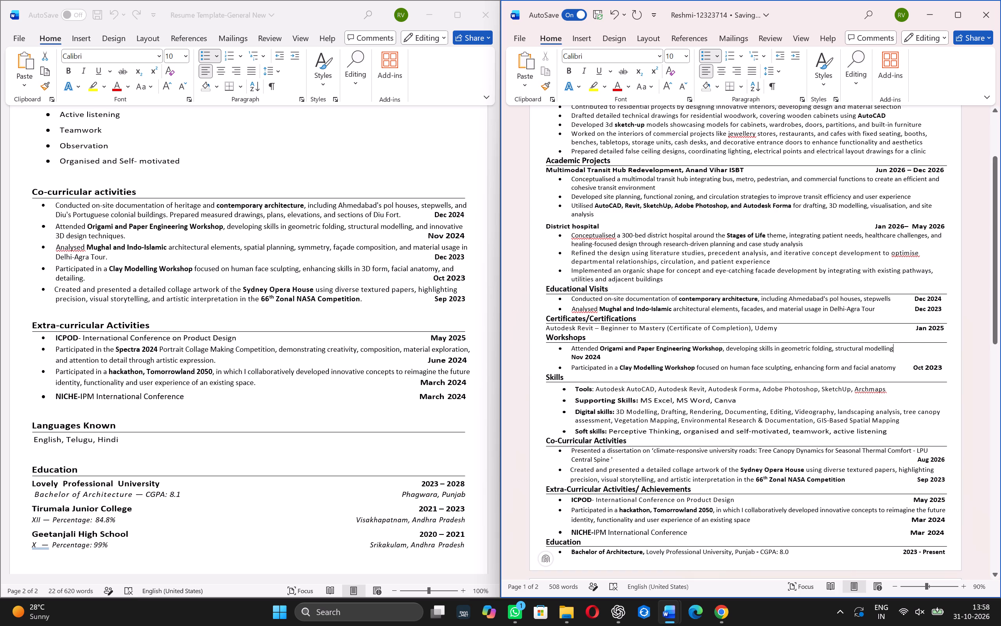
Move the Nov 2024 date up onto the first line of the Origami and Paper Engineering Workshop entry.
drag(606, 357, 573, 358)
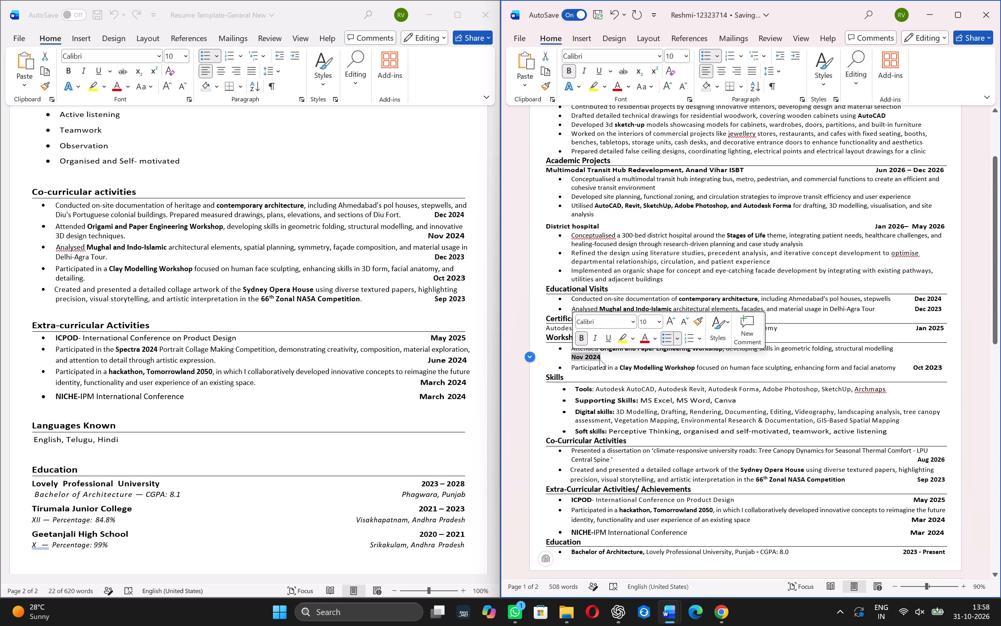
right_click(599, 359)
click(620, 88)
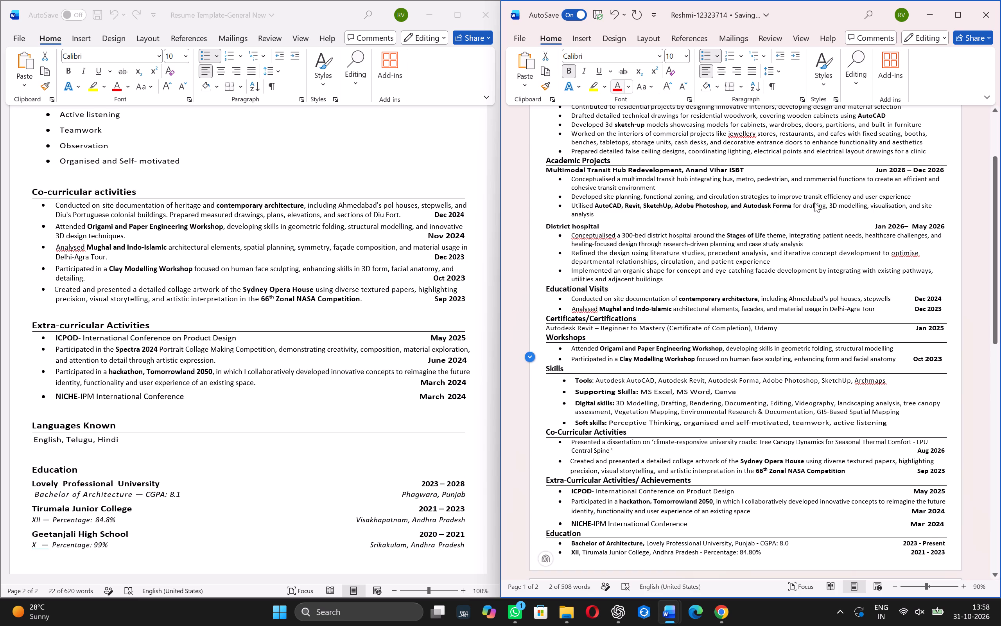
click(915, 346)
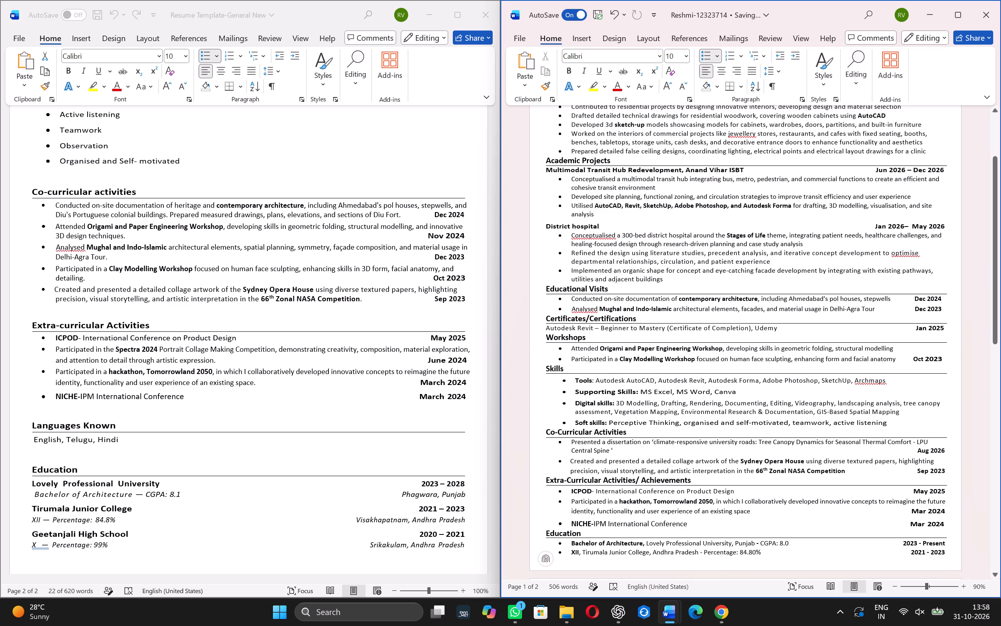
key(ctrl+v)
Adjust the spaces before Nov 2024 and Oct 2023 so both Workshops dates line up at the page's right margin.
click(906, 350)
key(BackSpace)
key(BackSpace)
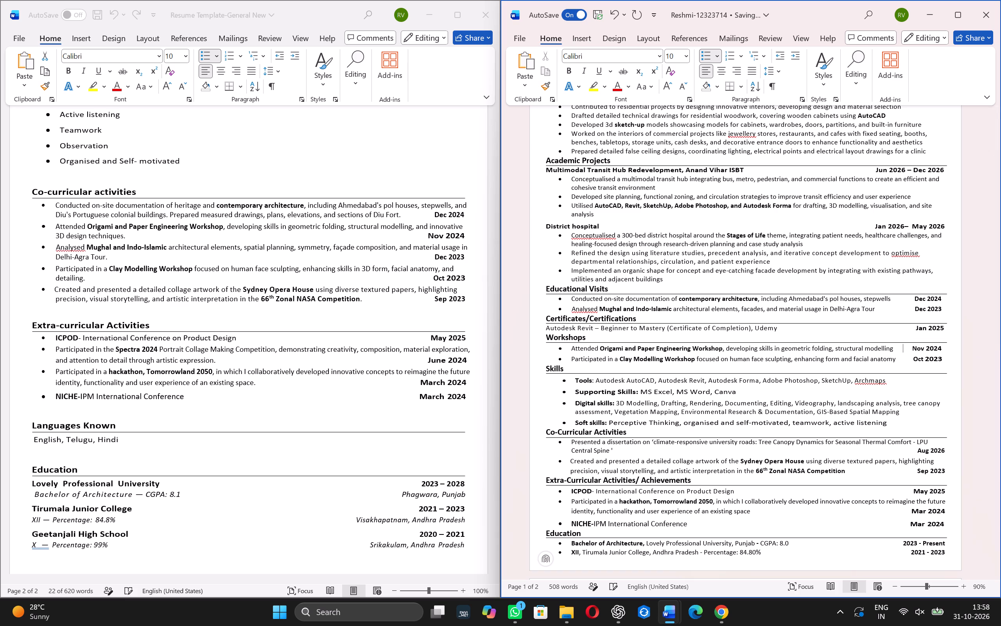
key(space)
click(907, 366)
click(910, 362)
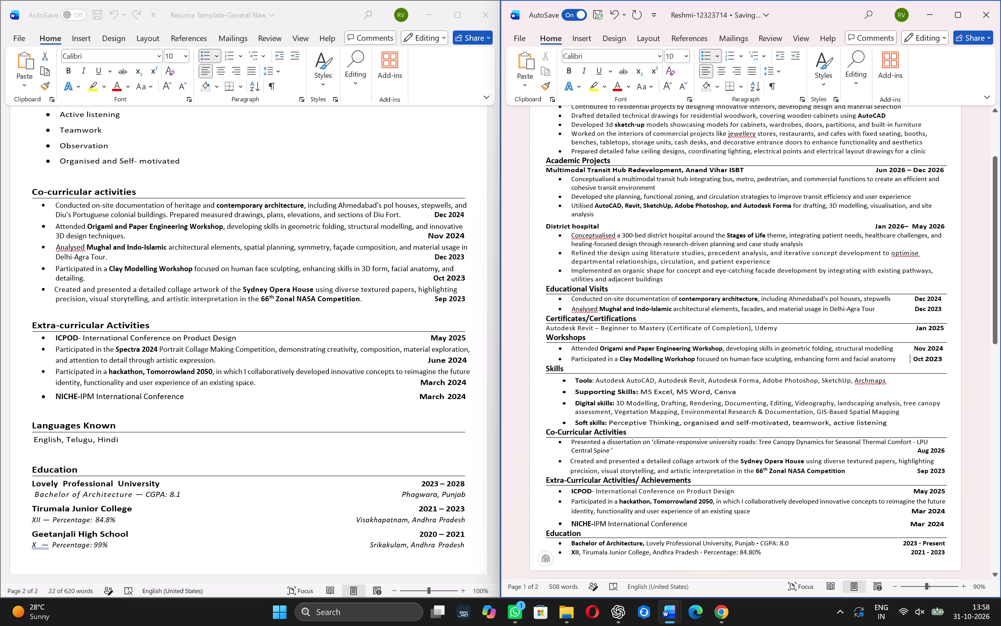
key(space)
click(910, 350)
key(space)
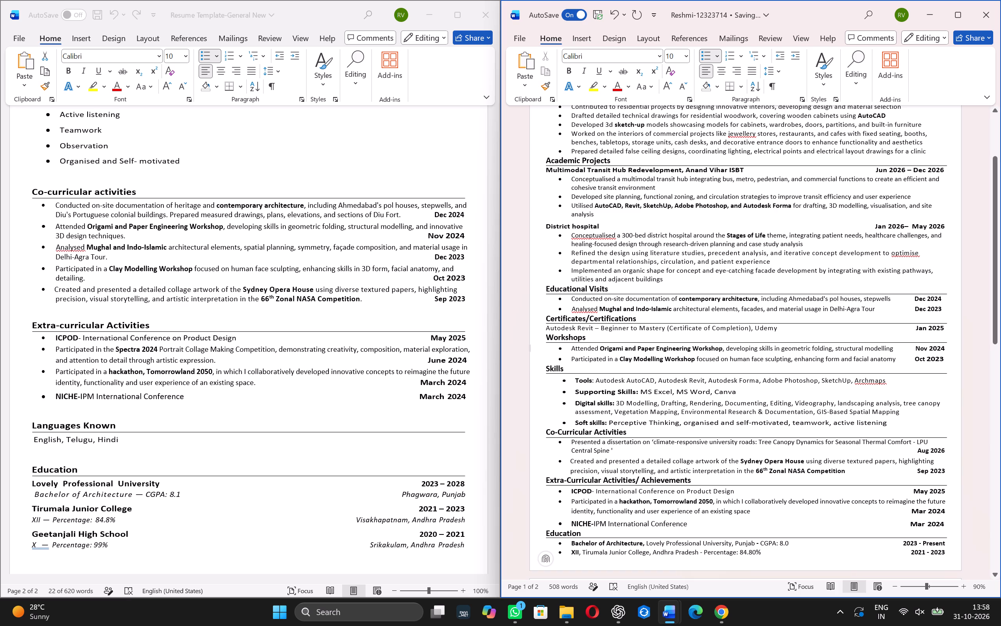
Replace the comma after "geometric folding" in the Origami entry with "and".
click(833, 349)
key(BackSpace)
key(space)
text(and)
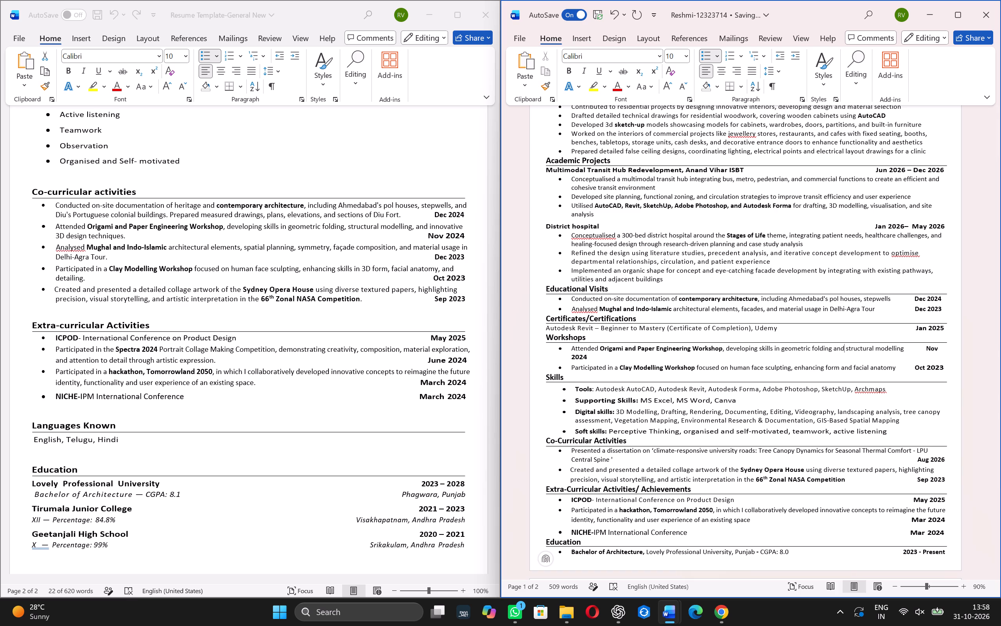
Remove surplus spaces before Nov 2024 so the full date fits on the Origami entry's line at the right margin.
click(918, 353)
click(919, 345)
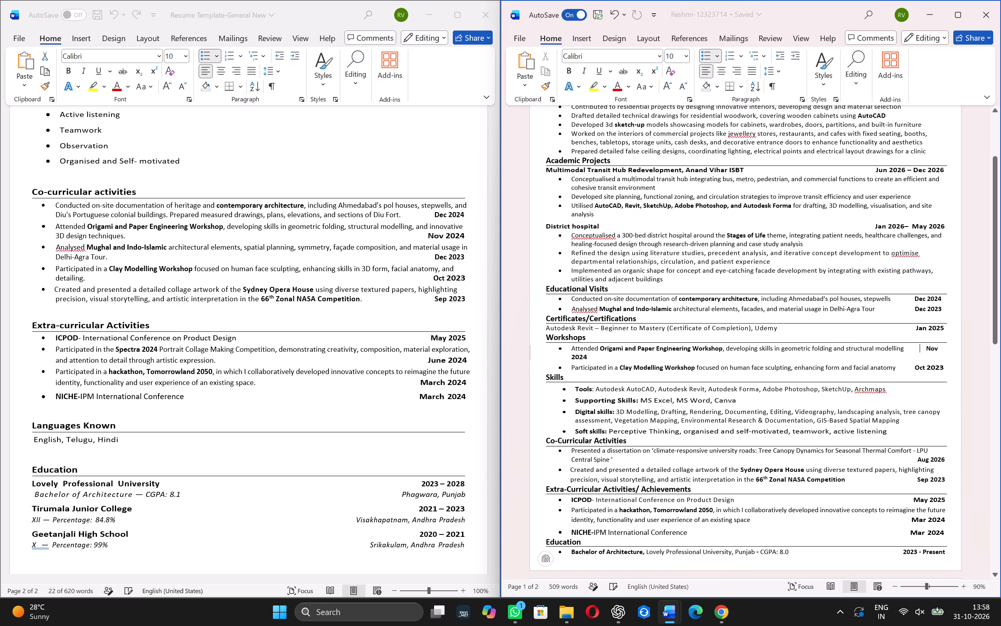
key(BackSpace)
key(BackSpace)
key(BackSpace)
key(BackSpace)
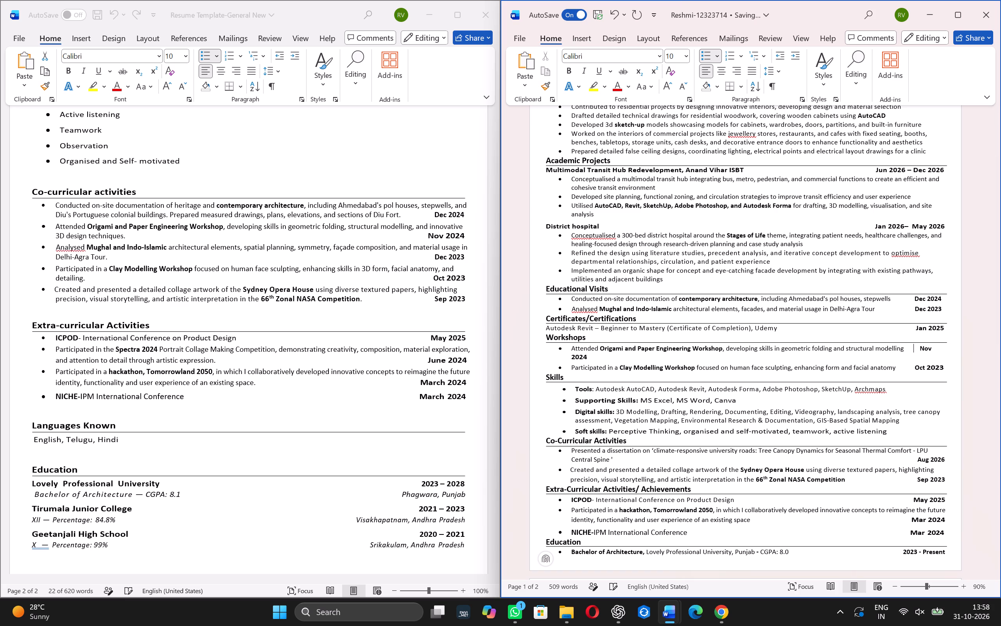
key(BackSpace)
key(BackSpace)
key(BackSpace)
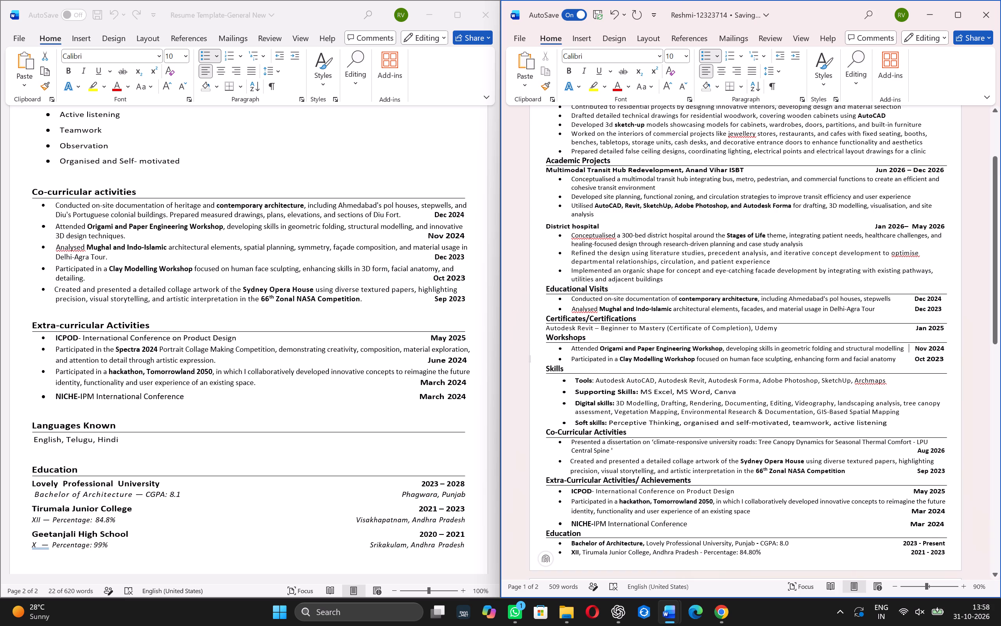
click(986, 247)
Place the cursor before the Autodesk Revit certificate entry and switch to the Resume Sample - Arch (1) document for reference.
click(546, 331)
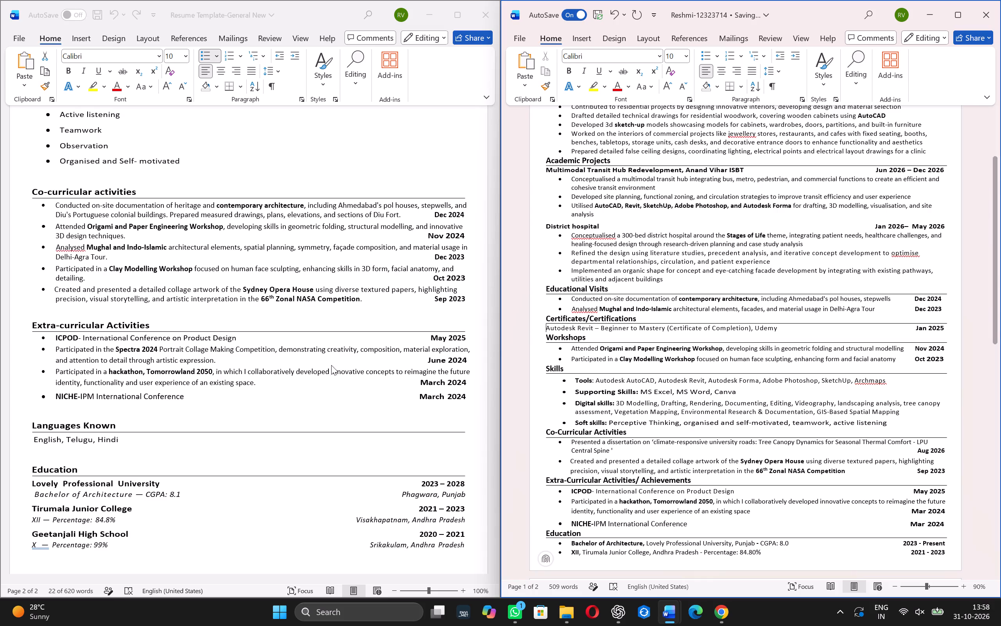
click(770, 568)
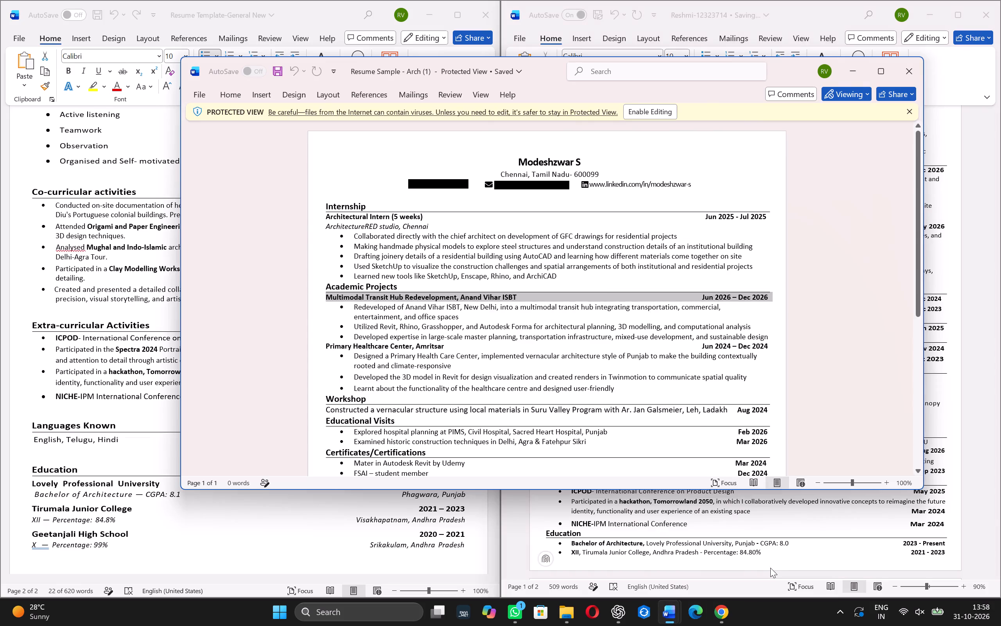
Check the sample resume's Certificates section, return to the resume and format the Autodesk Revit certificate entry as a bulleted item.
scroll(587, 395, down, 8)
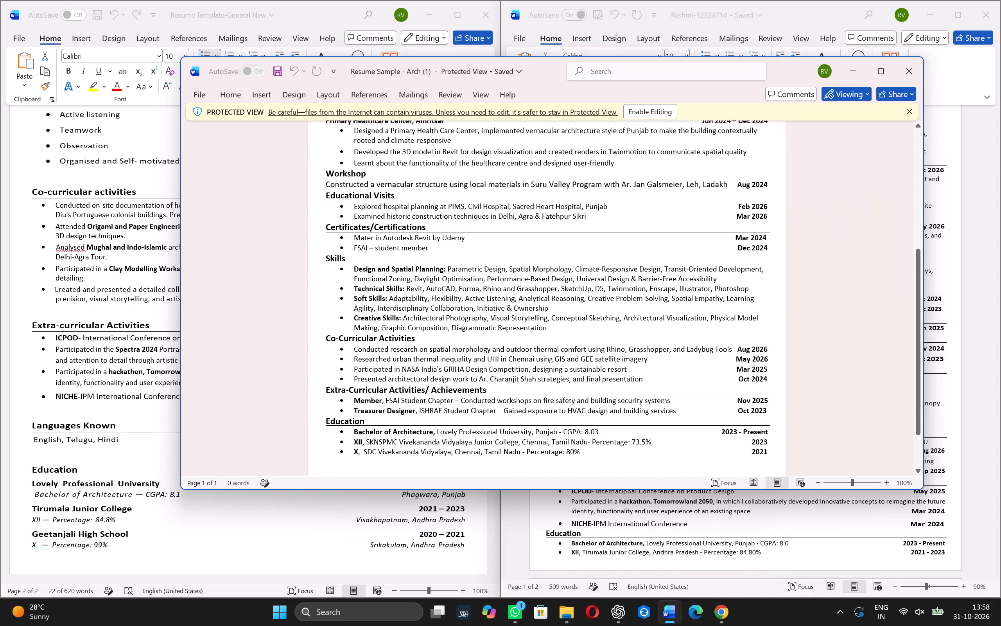
scroll(474, 336, down, 2)
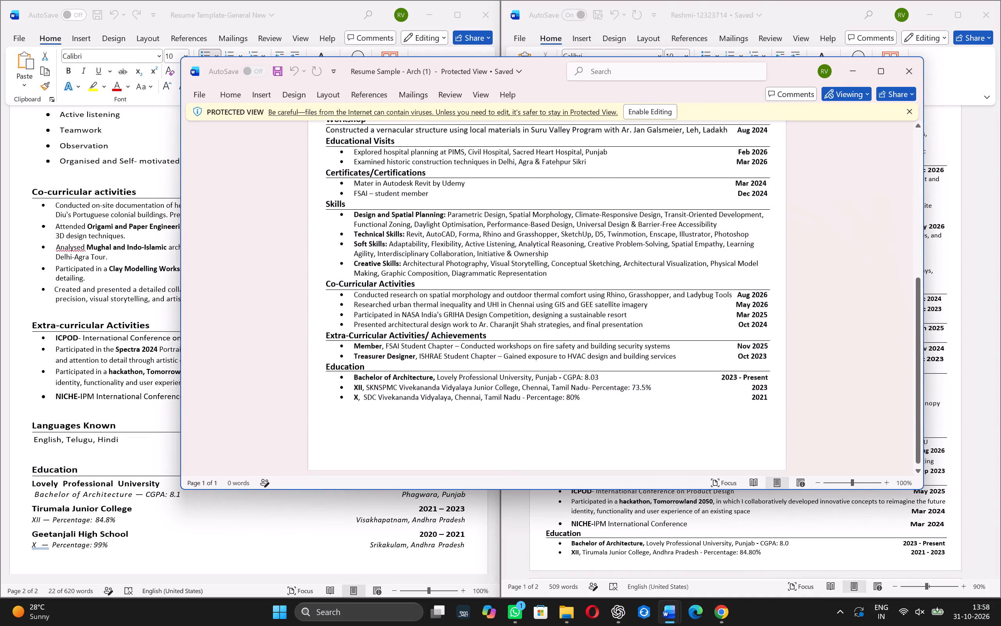
scroll(474, 336, up, 5)
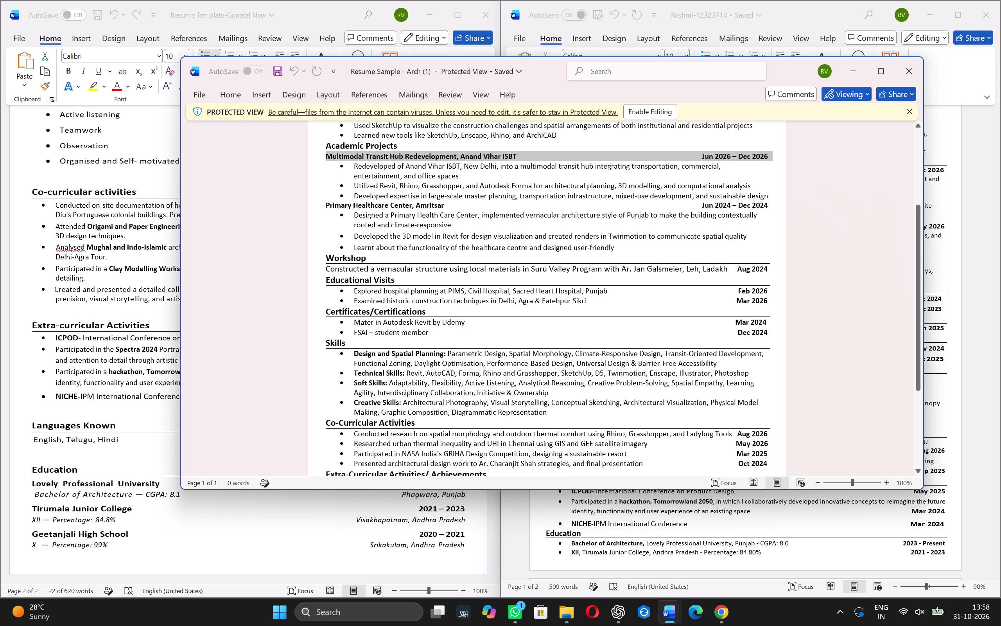
click(845, 72)
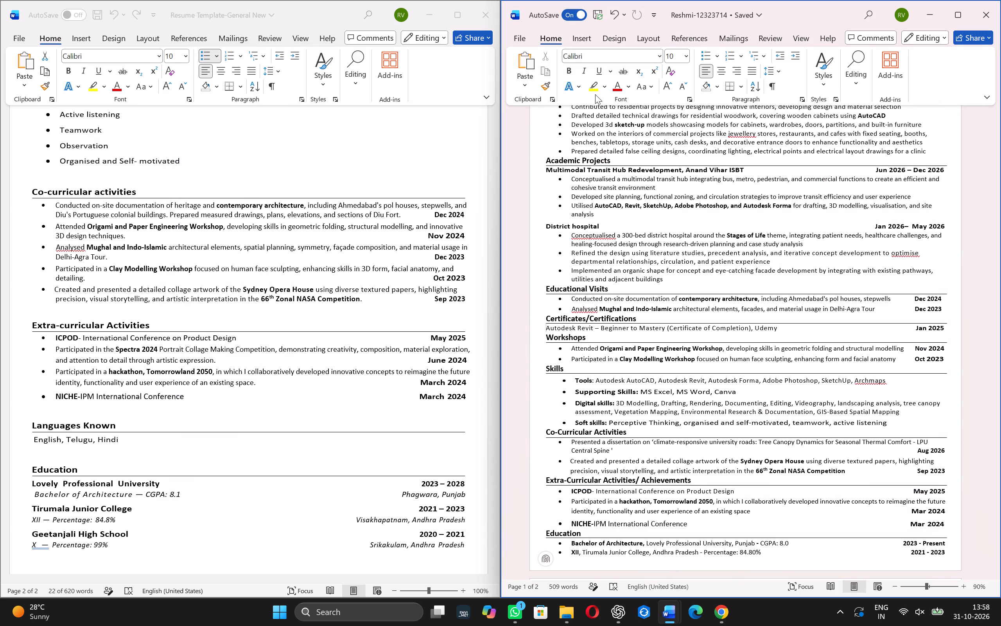
click(709, 53)
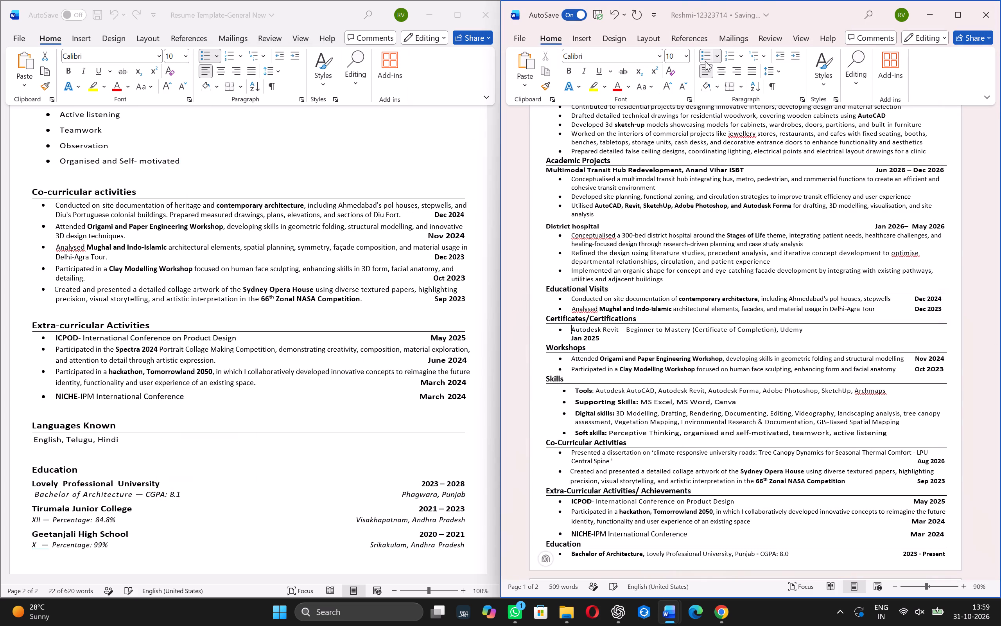
Remove surplus spaces before Jan 2025 so the date fits on the Autodesk Revit entry's line near the right margin.
click(878, 332)
key(BackSpace)
key(BackSpace)
key(BackSpace)
key(BackSpace)
key(BackSpace)
key(BackSpace)
key(BackSpace)
key(BackSpace)
key(BackSpace)
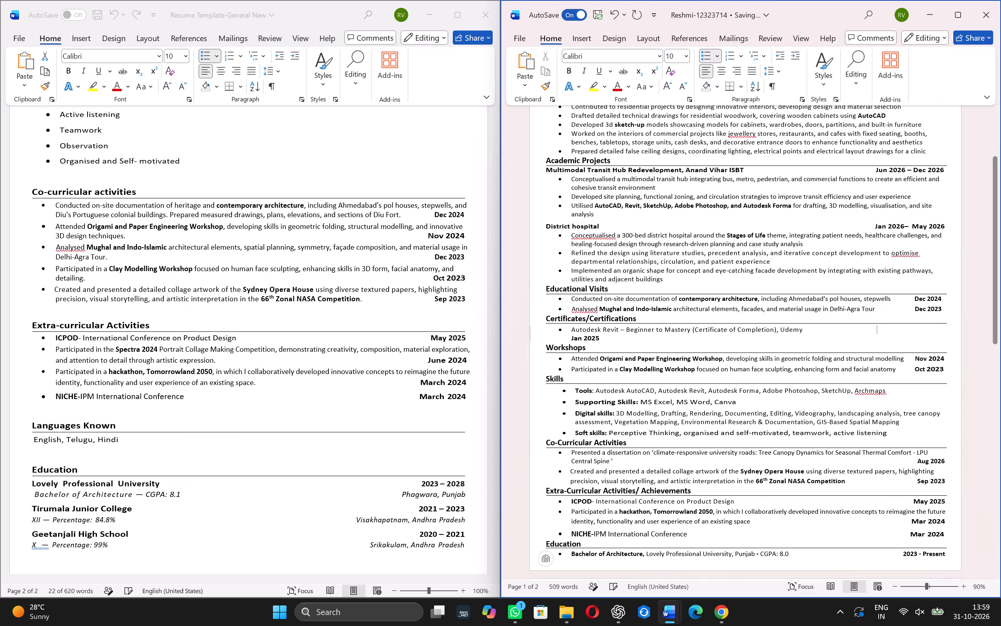
key(BackSpace)
key(BackSpace)
key(BackSpace)
key(BackSpace)
key(BackSpace)
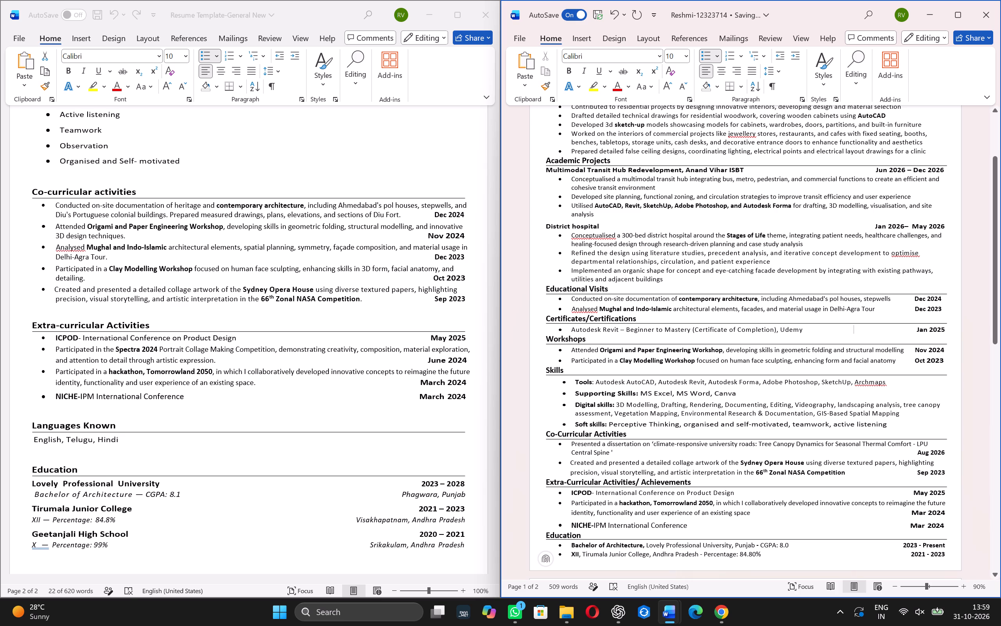
key(BackSpace)
Add one space before Dec 2023 and one before Dec 2024 in Educational Visits to align the dates at the right margin.
click(964, 333)
click(912, 306)
key(space)
click(905, 295)
key(space)
click(978, 326)
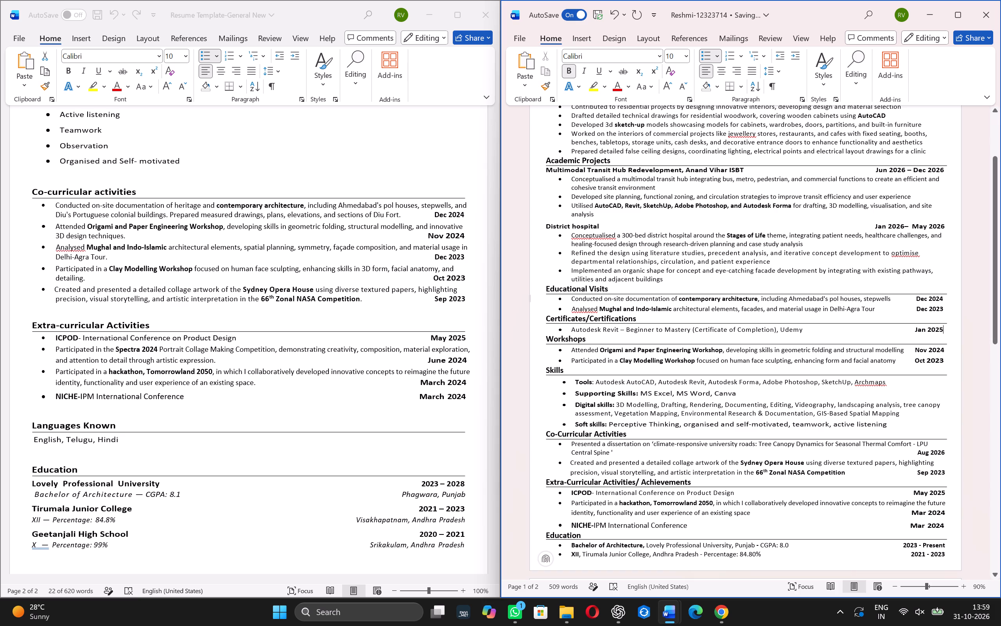
Delete ", and healing-focused design through research-driven planning and case study analysis" from the first District hospital bullet.
ctrl+scroll(820, 240, up, 4)
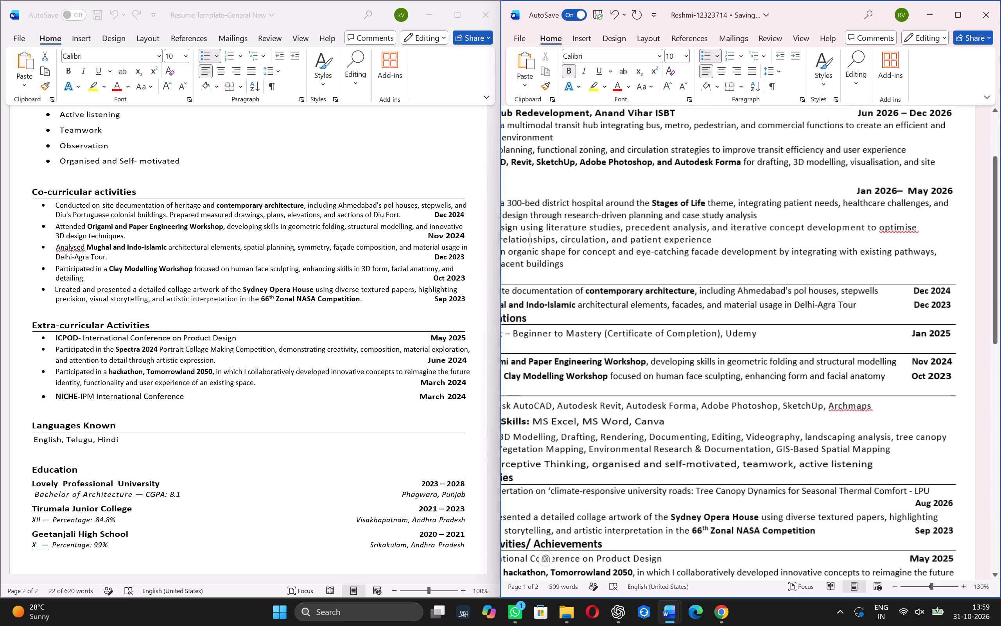
ctrl+scroll(820, 240, up, 1)
scroll(820, 240, right, 2)
ctrl+scroll(820, 240, down, 2)
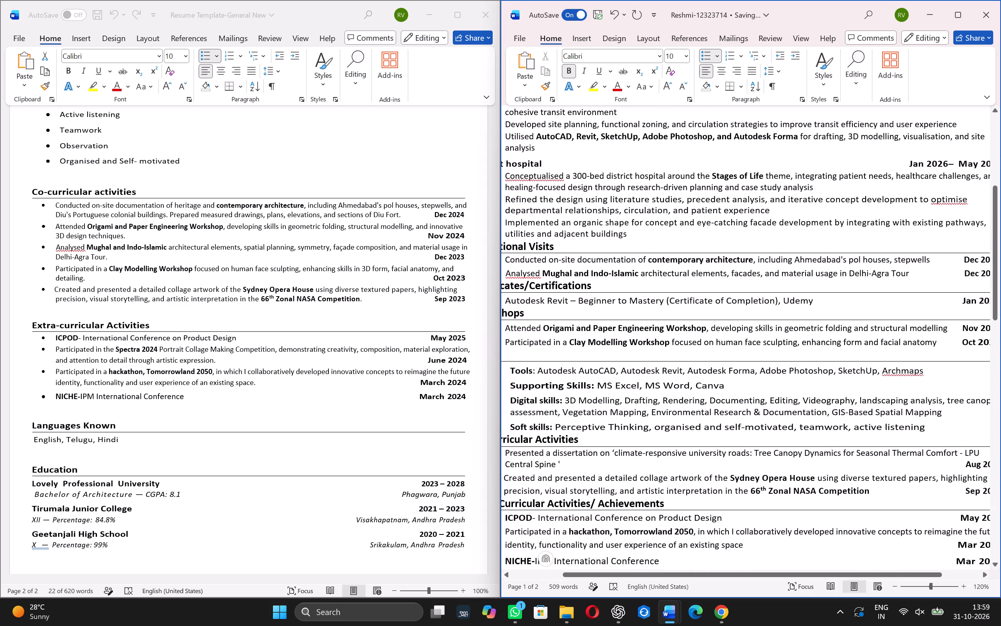
ctrl+scroll(820, 240, down, 2)
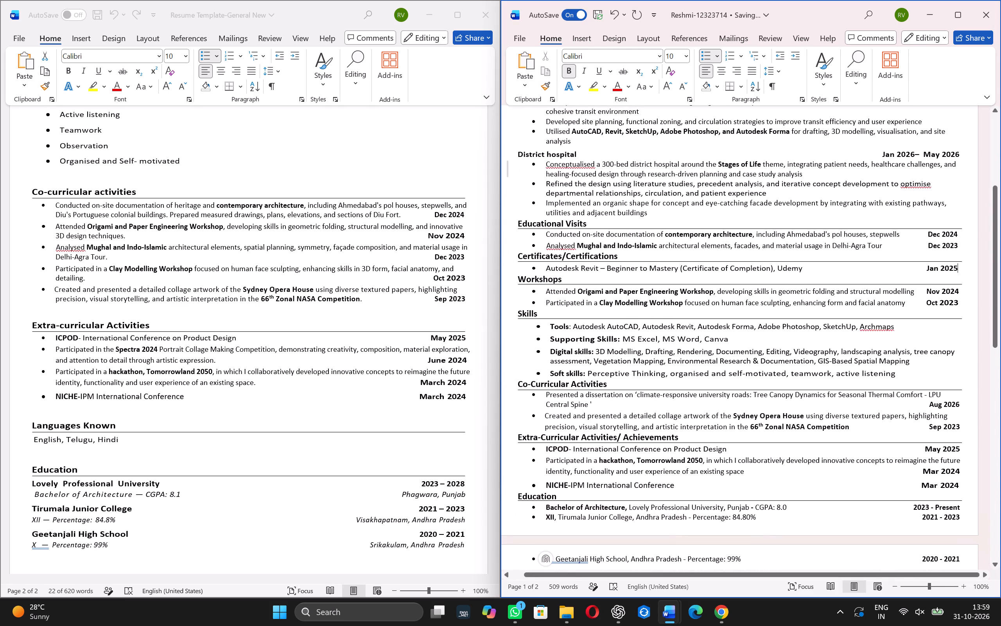
drag(802, 175, 942, 164)
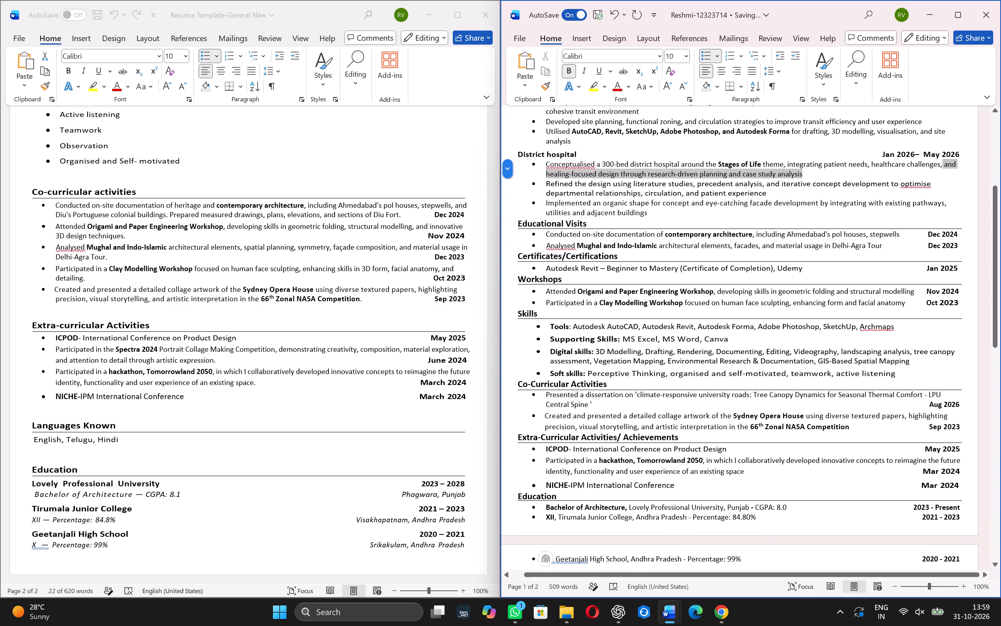
drag(942, 164, 939, 165)
key(BackSpace)
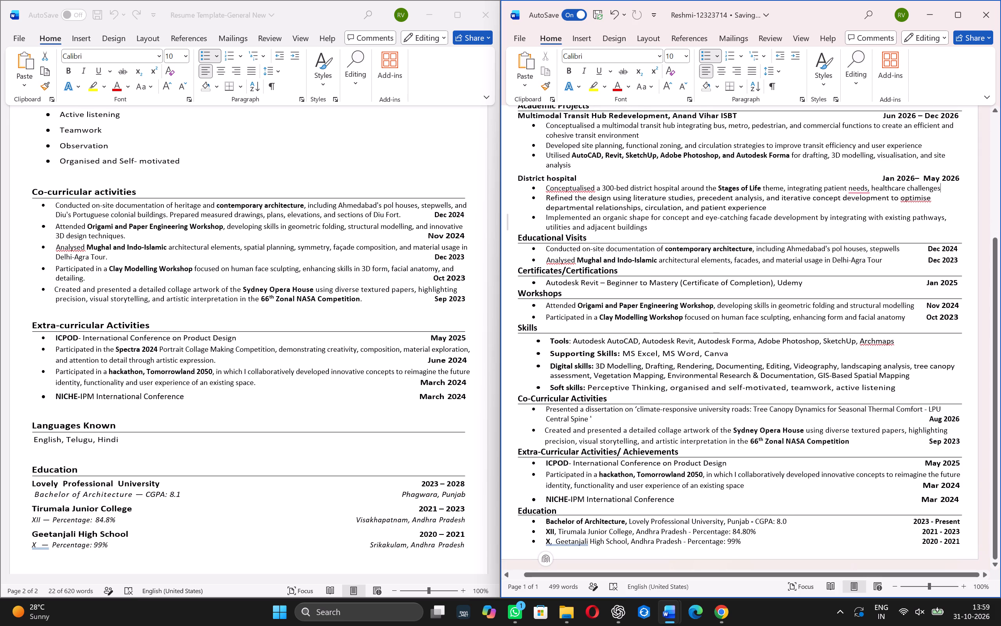
Delete "by integrating with existing pathways, utilities and adjacent buildings" from the last District hospital bullet.
scroll(849, 224, down, 4)
drag(651, 225, 820, 220)
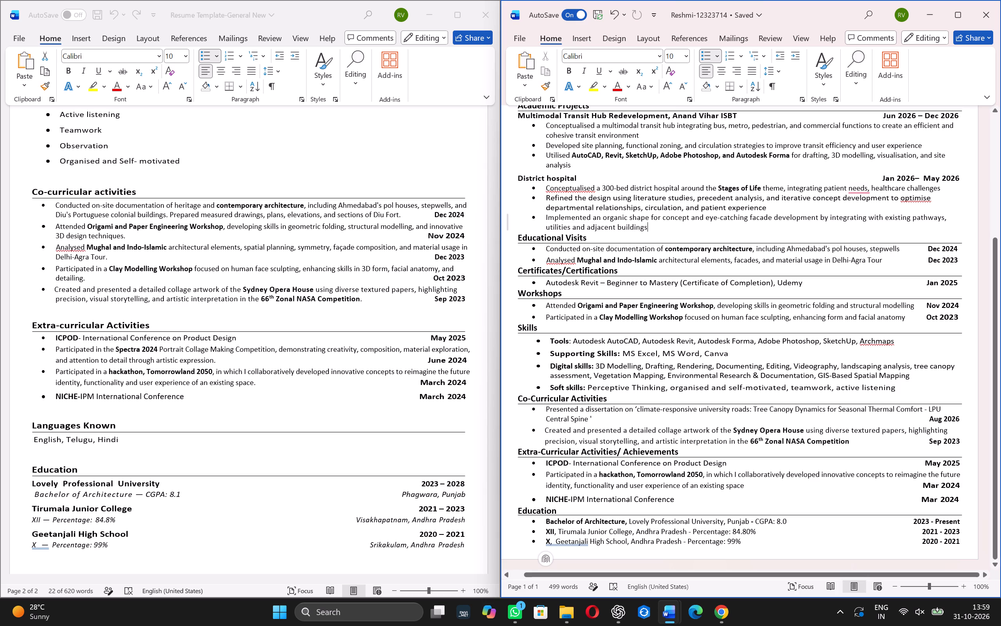
drag(820, 220, 820, 219)
key(BackSpace)
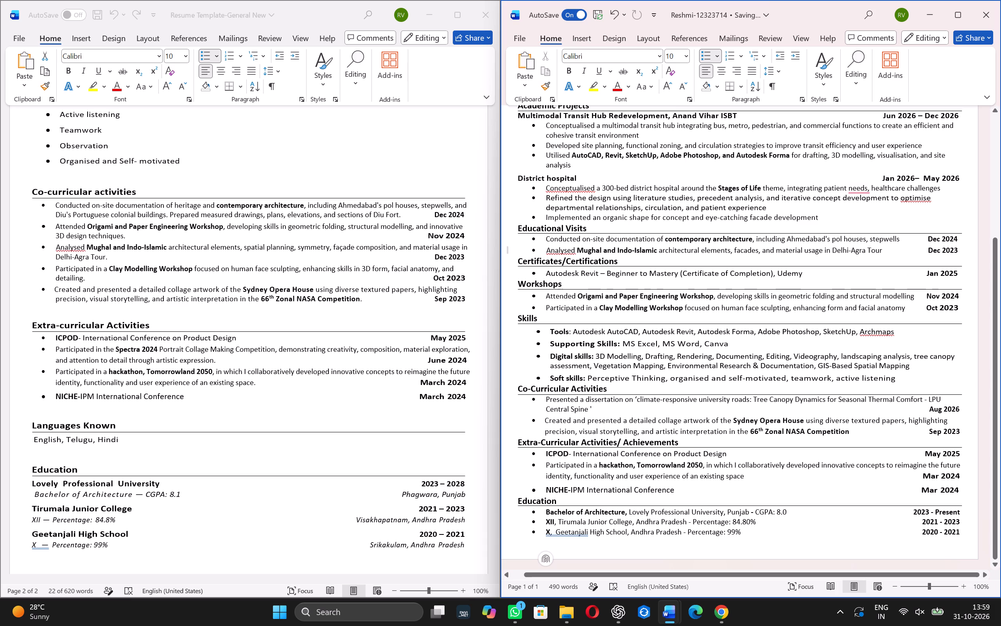
Save a copy of the resume as a Word document in the OneDrive folder under its current file name, replacing the existing file.
scroll(837, 262, down, 5)
ctrl+scroll(824, 280, down, 1)
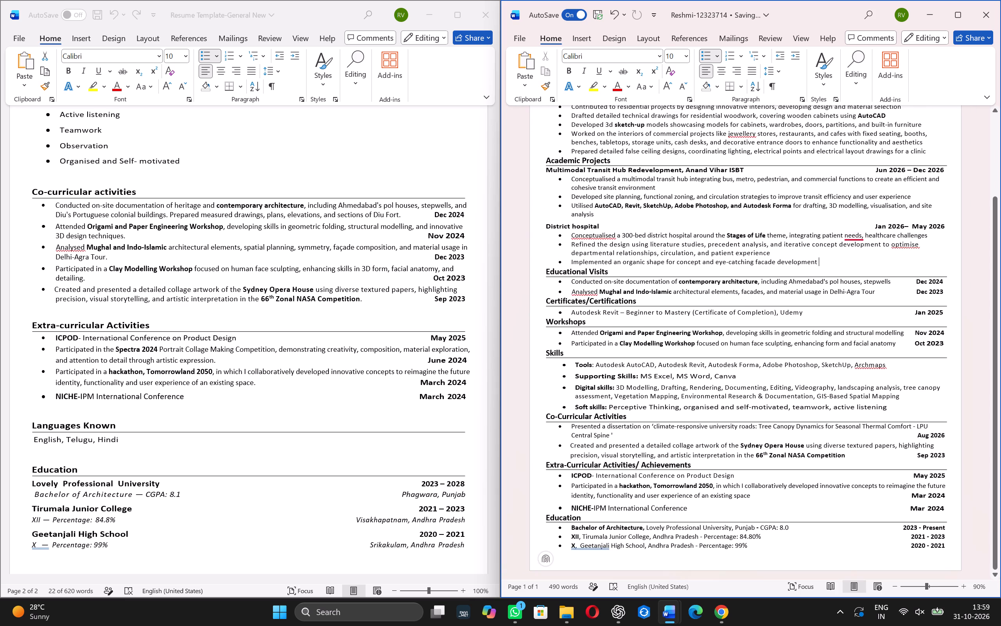
click(518, 36)
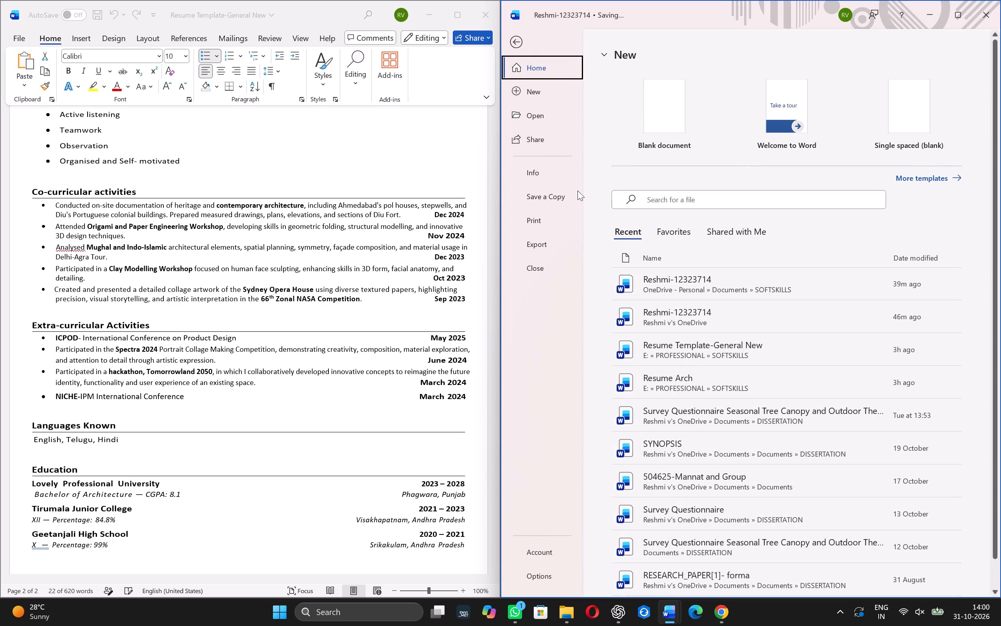
click(558, 196)
click(818, 85)
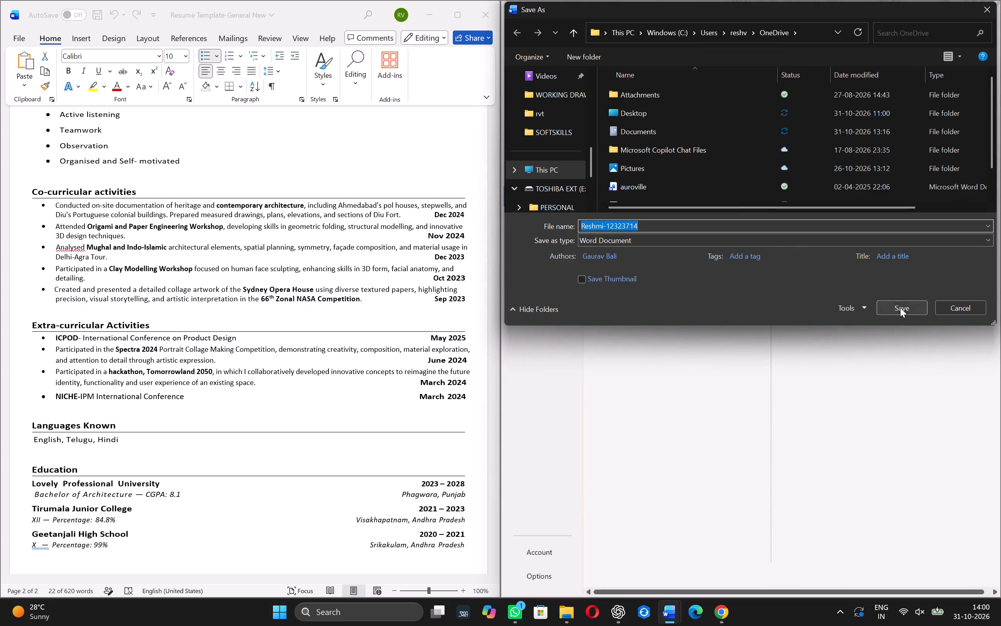
scroll(661, 103, down, 3)
scroll(658, 155, down, 2)
click(649, 192)
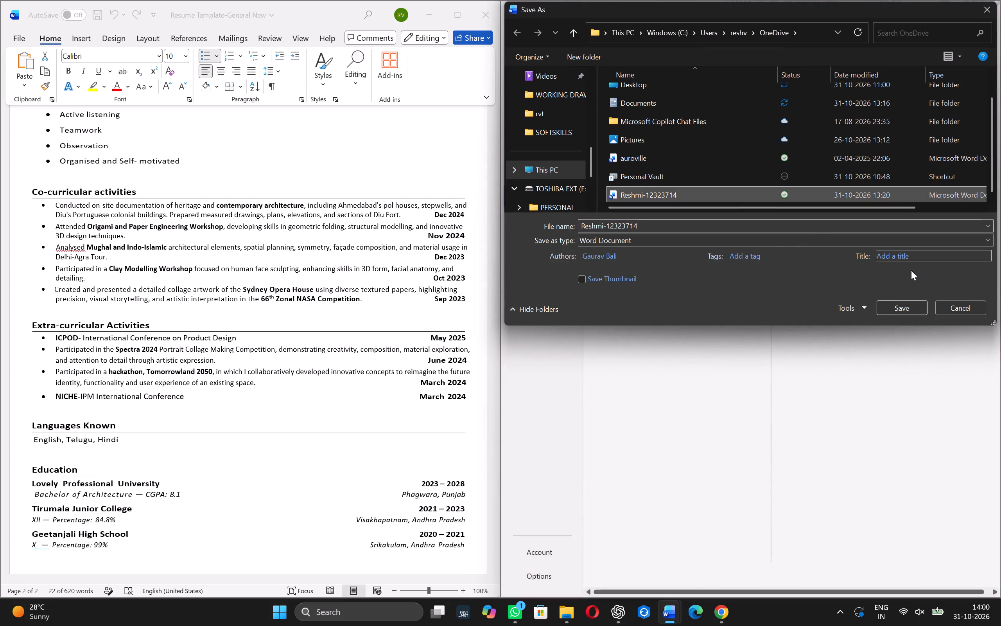
click(882, 308)
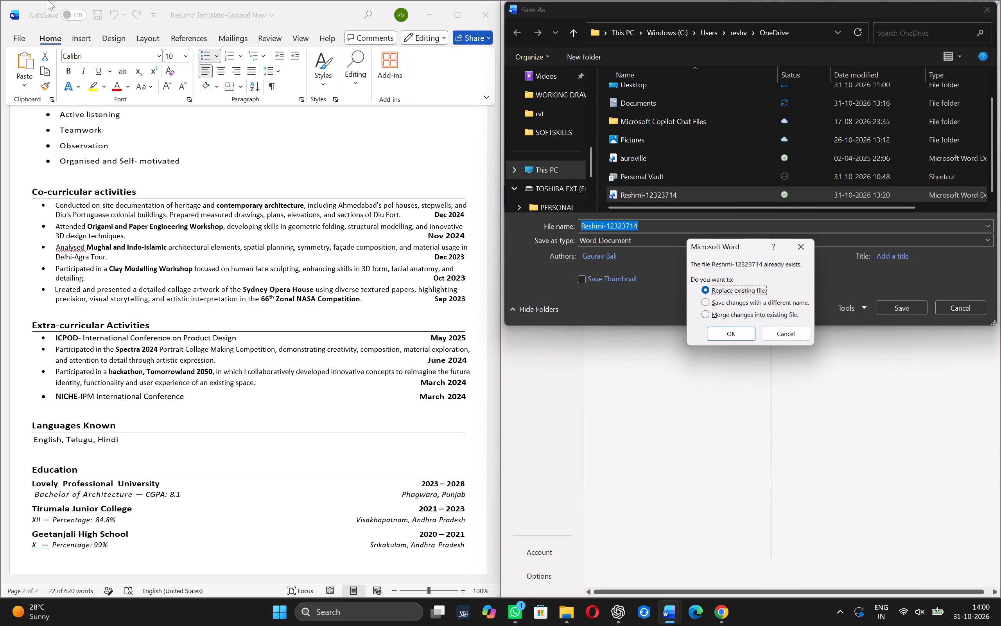
click(736, 337)
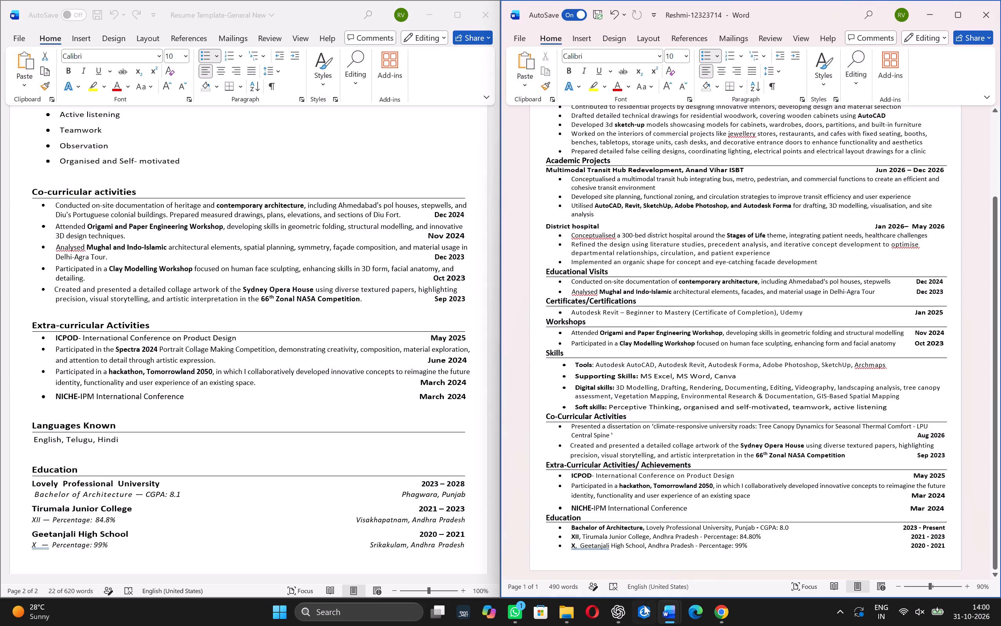
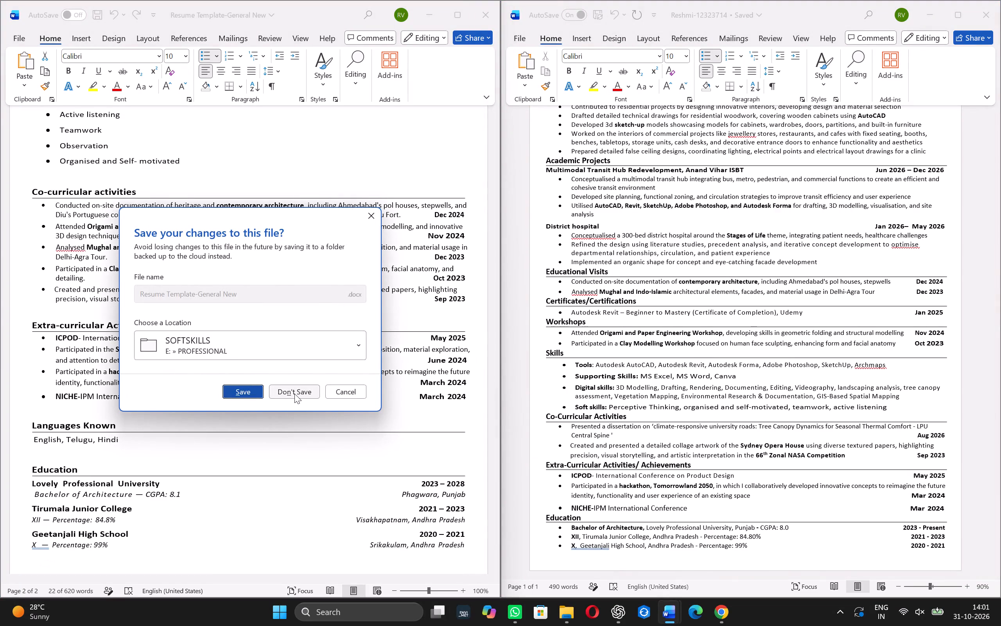
Save the changes to Resume Template-General New in the SOFTSKILLS folder under E: PROFESSIONAL and finish closing the document.
click(248, 392)
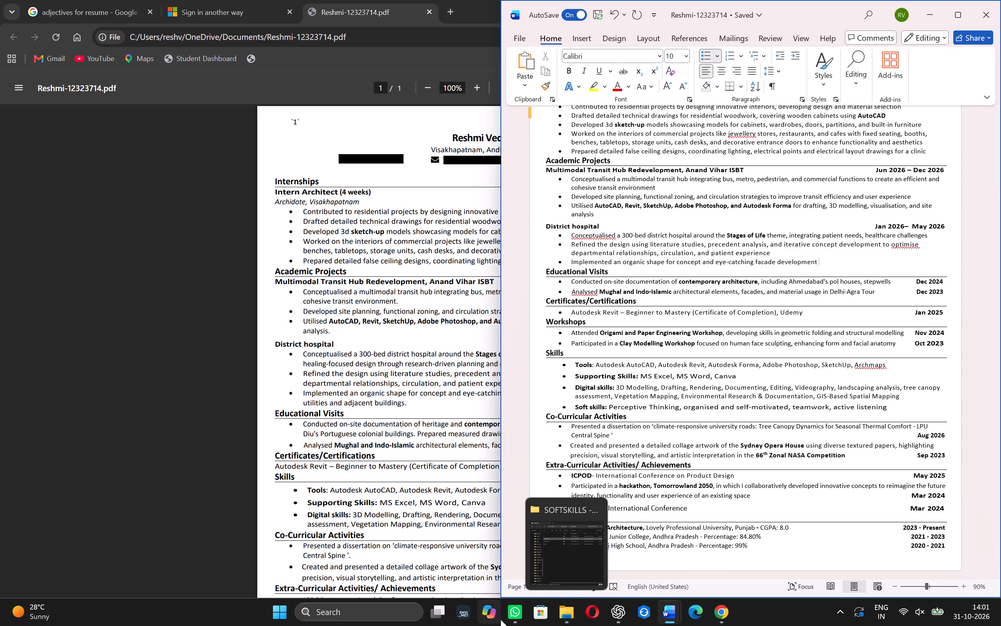
Switch to File Explorer and open the PROFESSIONAL folder on the TOSHIBA EXT (E:) drive.
click(563, 616)
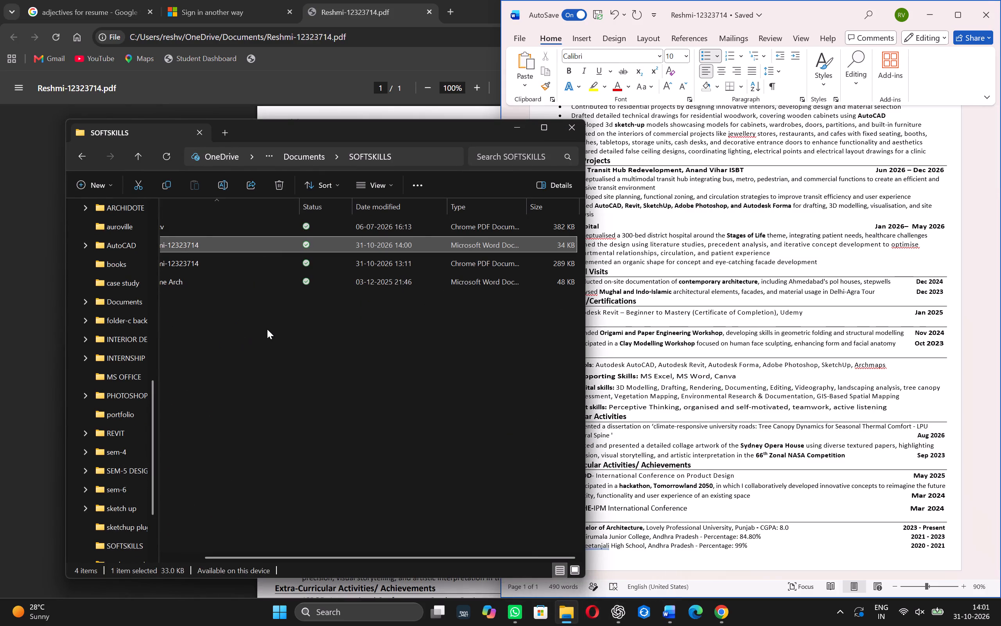
scroll(267, 329, right, 2)
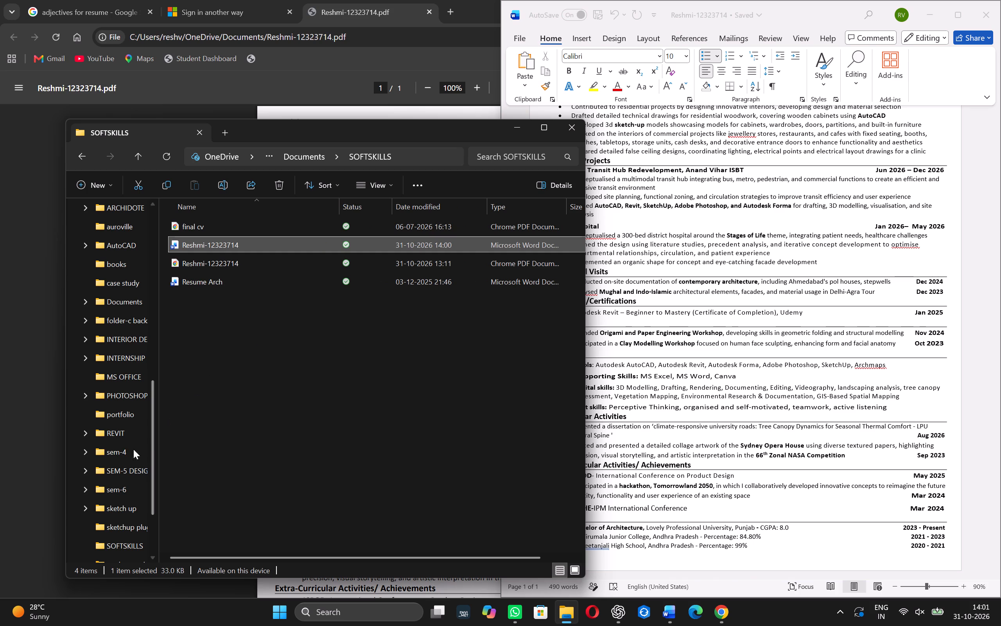
scroll(123, 358, down, 4)
scroll(126, 425, down, 5)
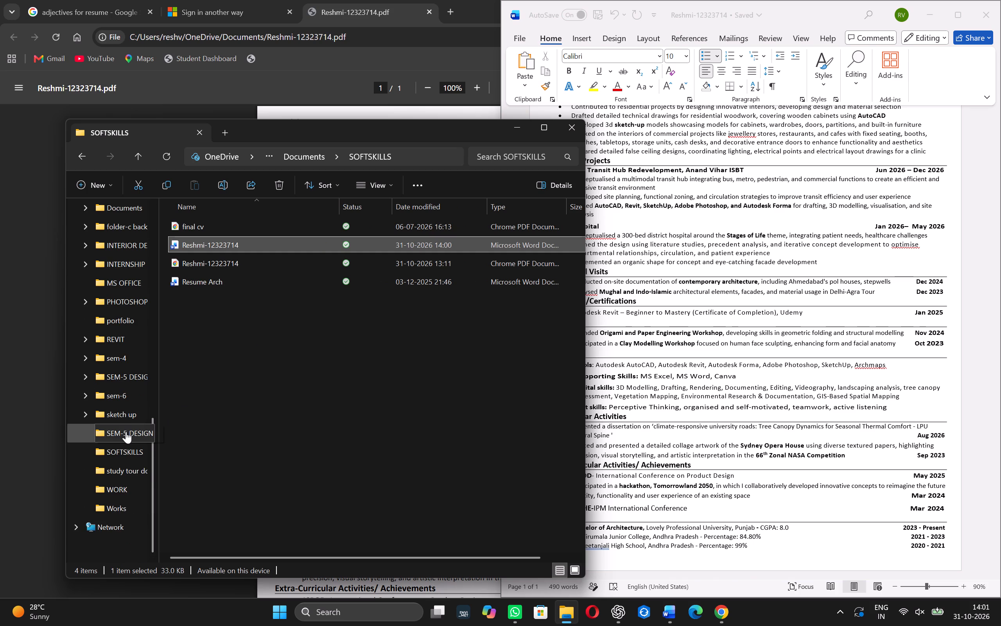
scroll(140, 232, up, 6)
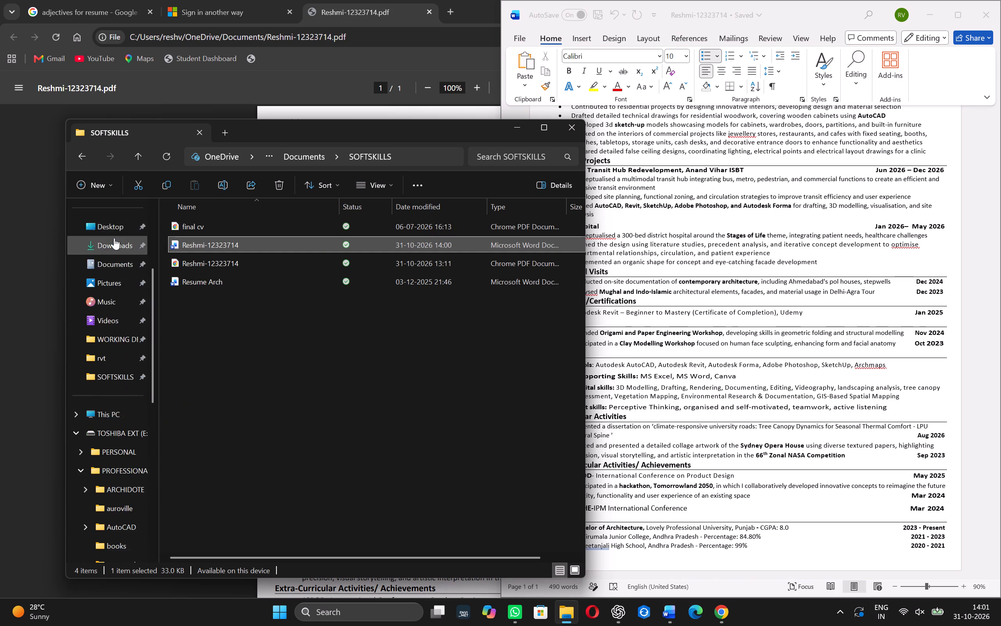
scroll(114, 238, up, 1)
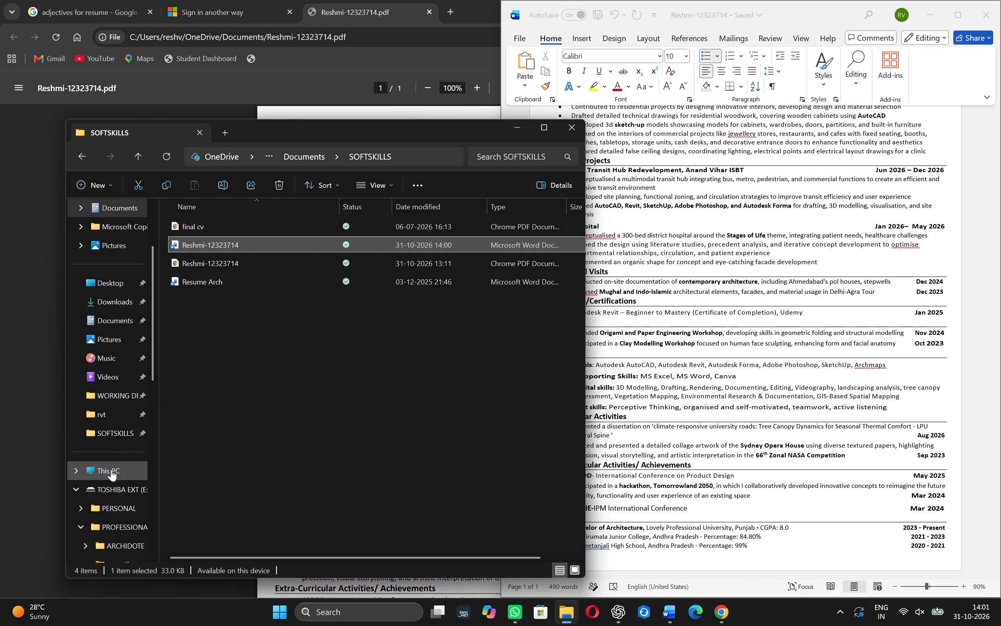
double_click(113, 523)
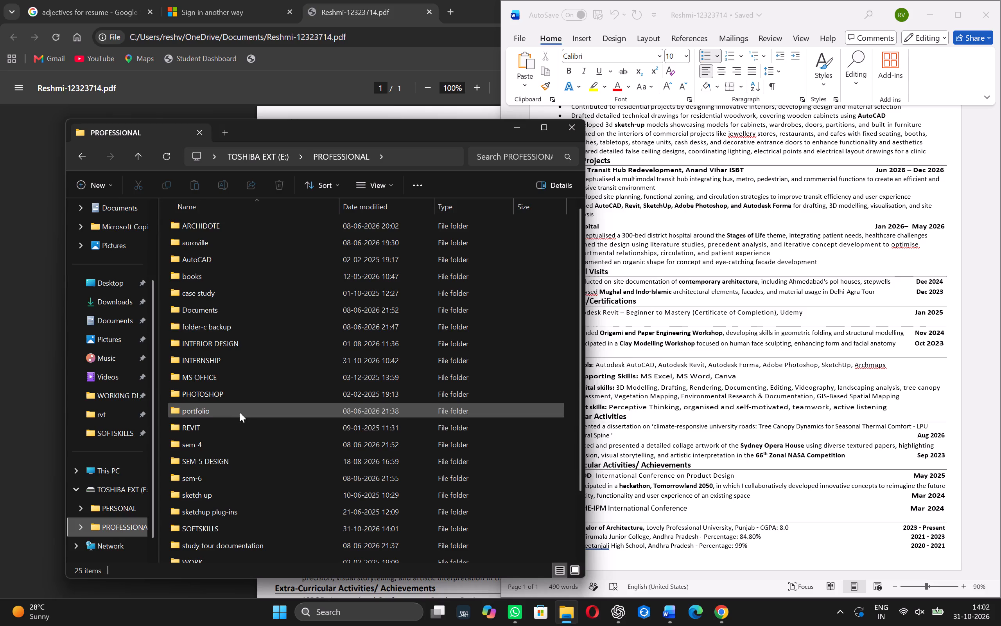
Copy the Word document Resume Template-General New from the external drive's PROFESSIONAL > SOFTSKILLS folder into OneDrive's Documents > SOFTSKILLS folder.
double_click(204, 529)
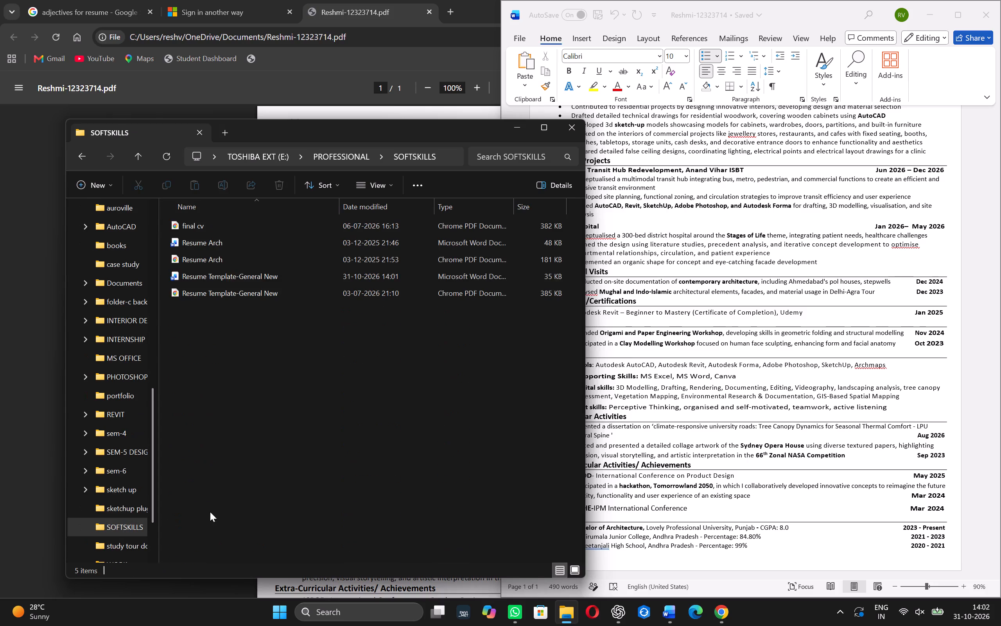
click(233, 269)
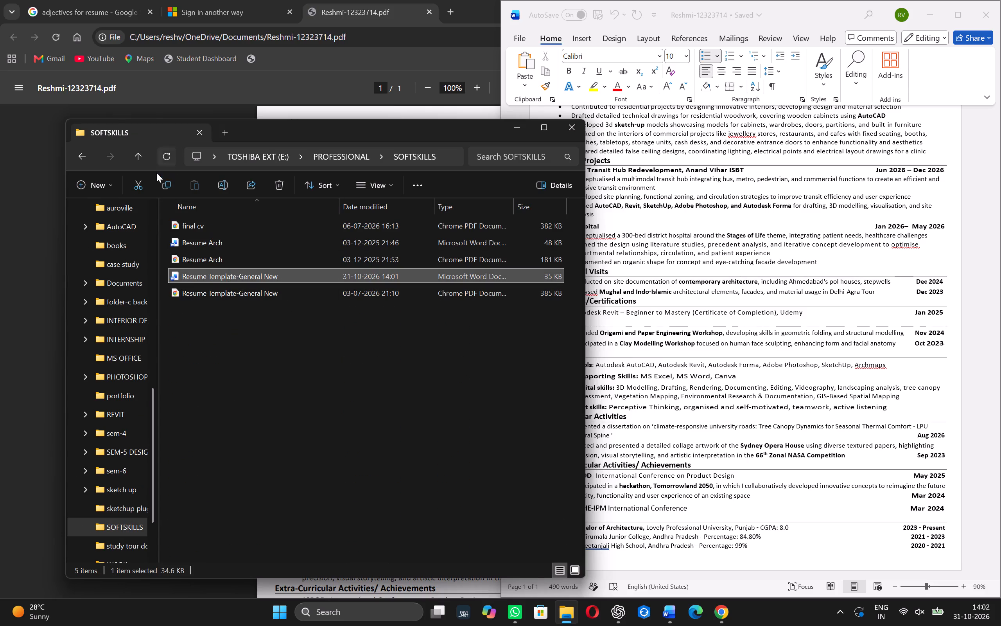
click(169, 186)
click(511, 128)
click(568, 610)
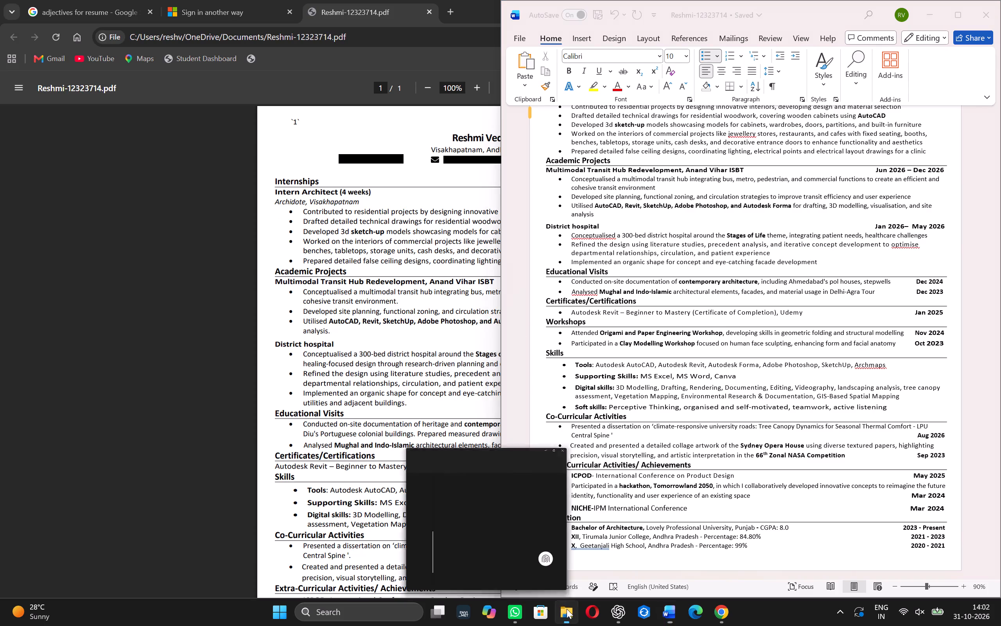
double_click(133, 287)
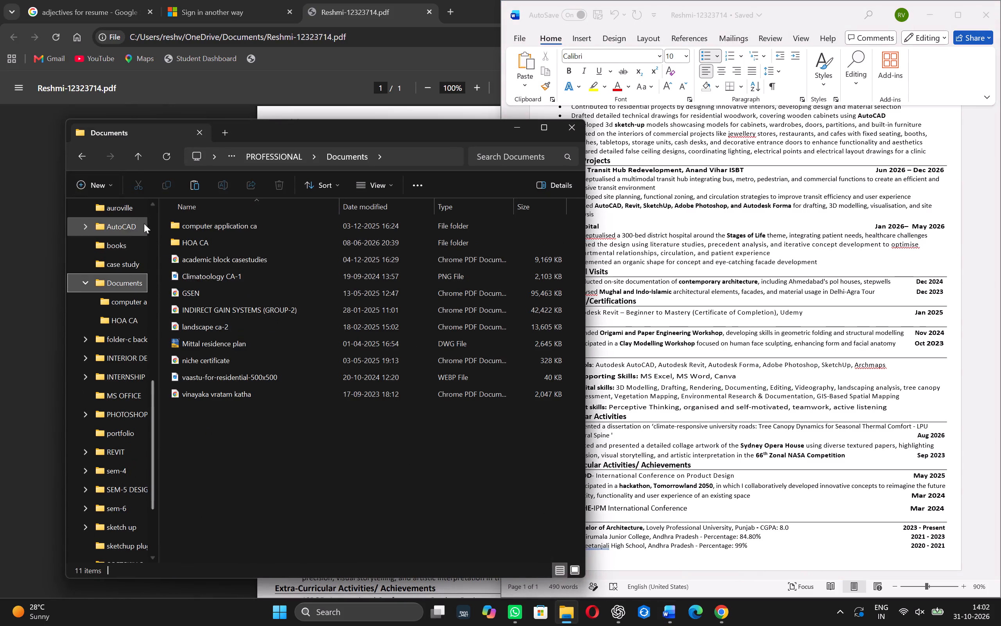
click(84, 161)
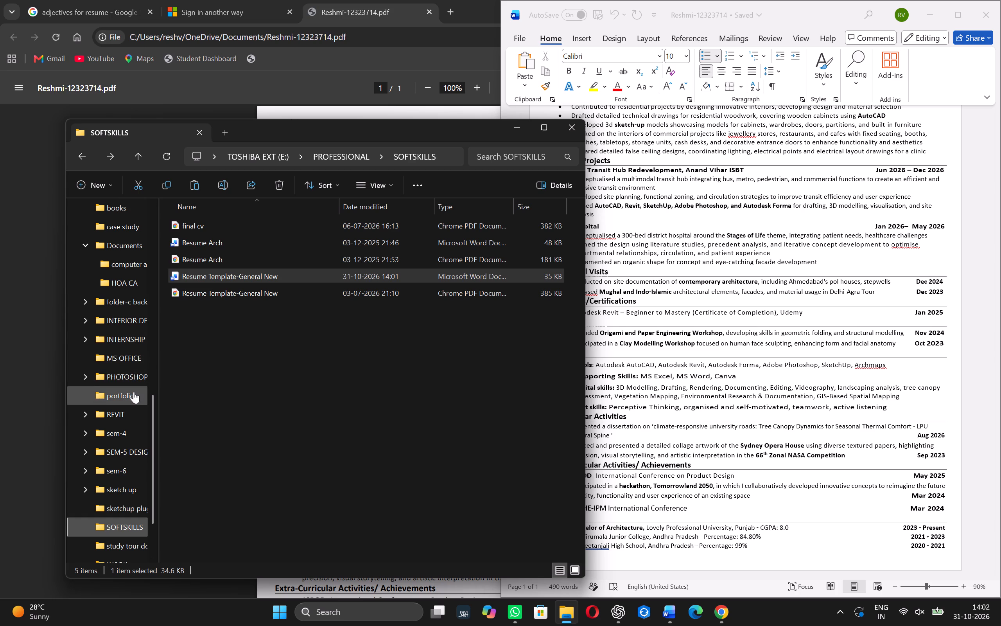
scroll(143, 294, up, 5)
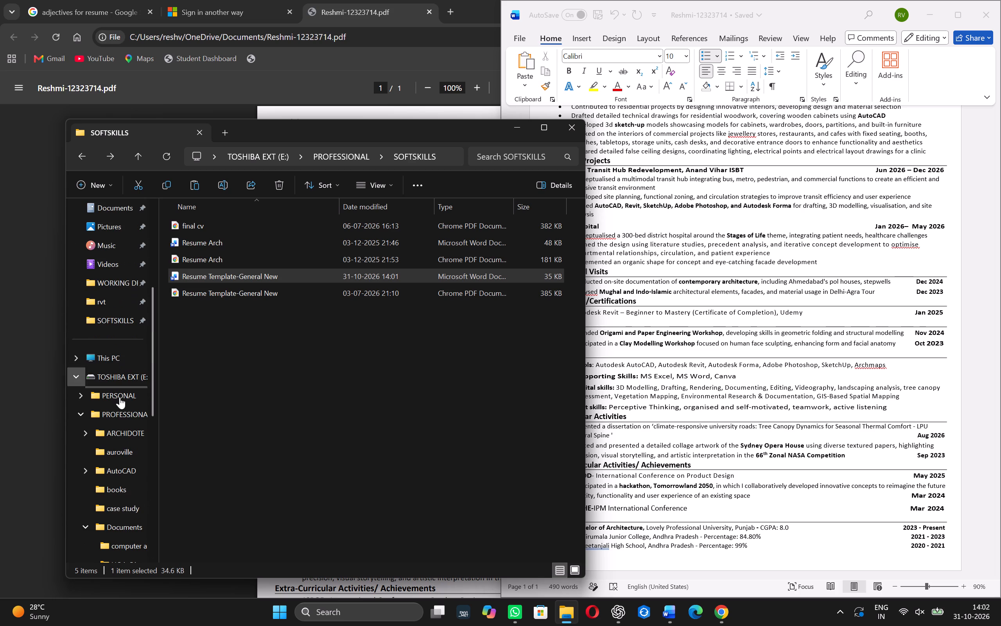
scroll(120, 244, up, 3)
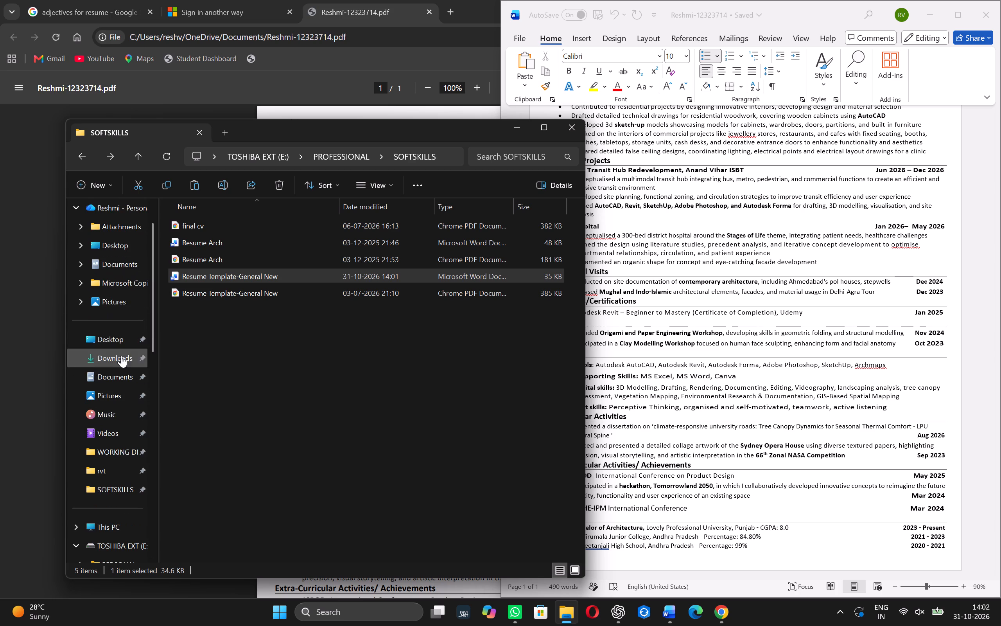
double_click(112, 382)
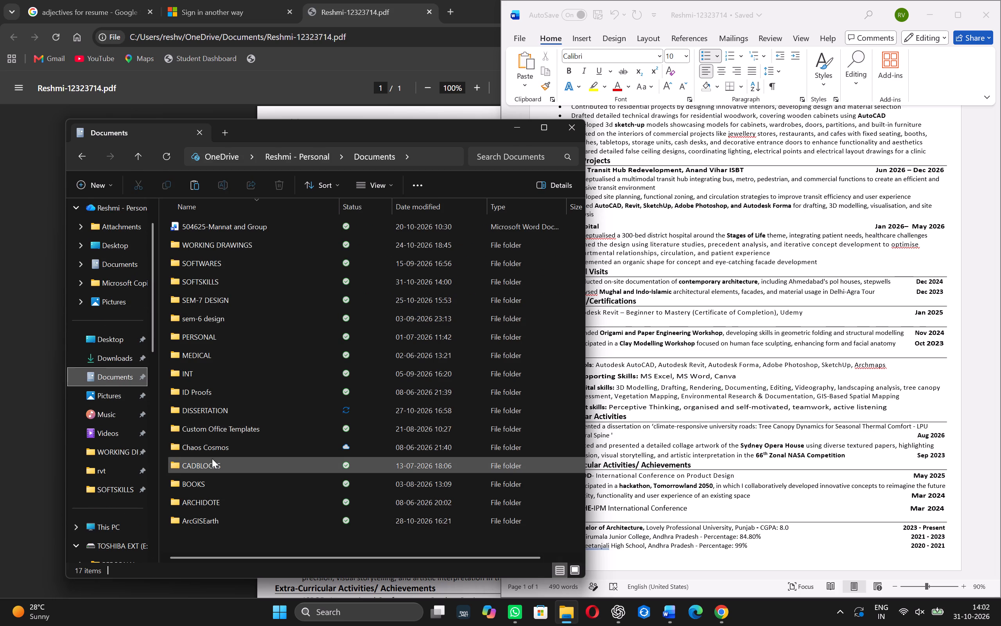
double_click(217, 276)
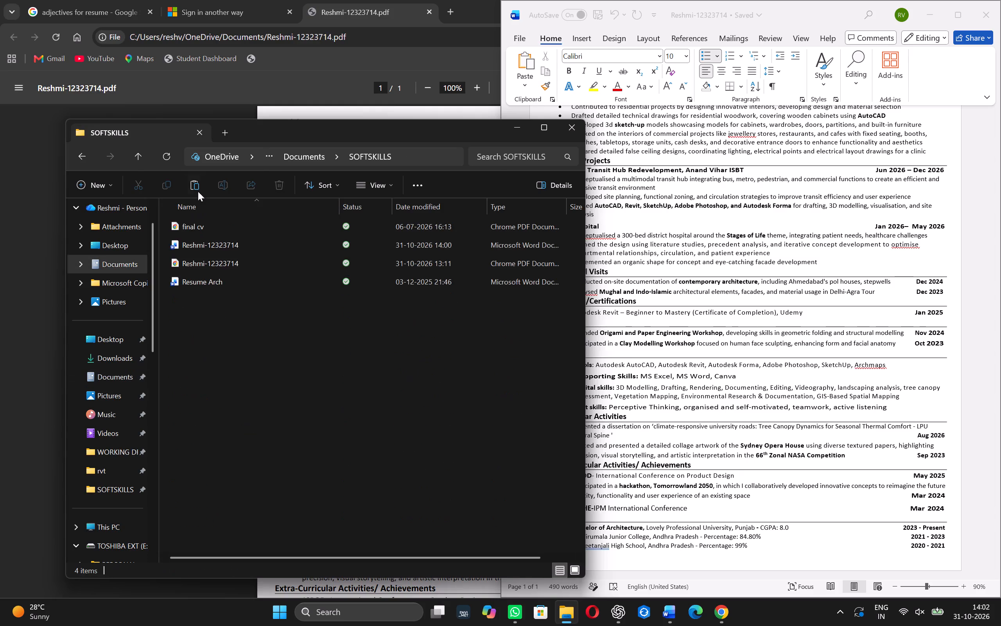
click(192, 182)
click(283, 290)
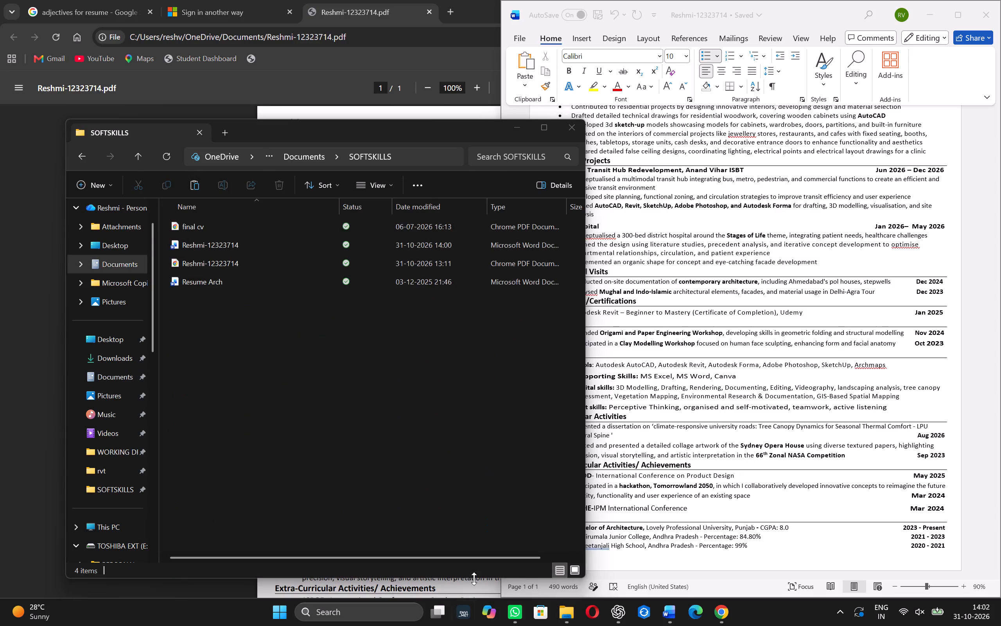
click(518, 131)
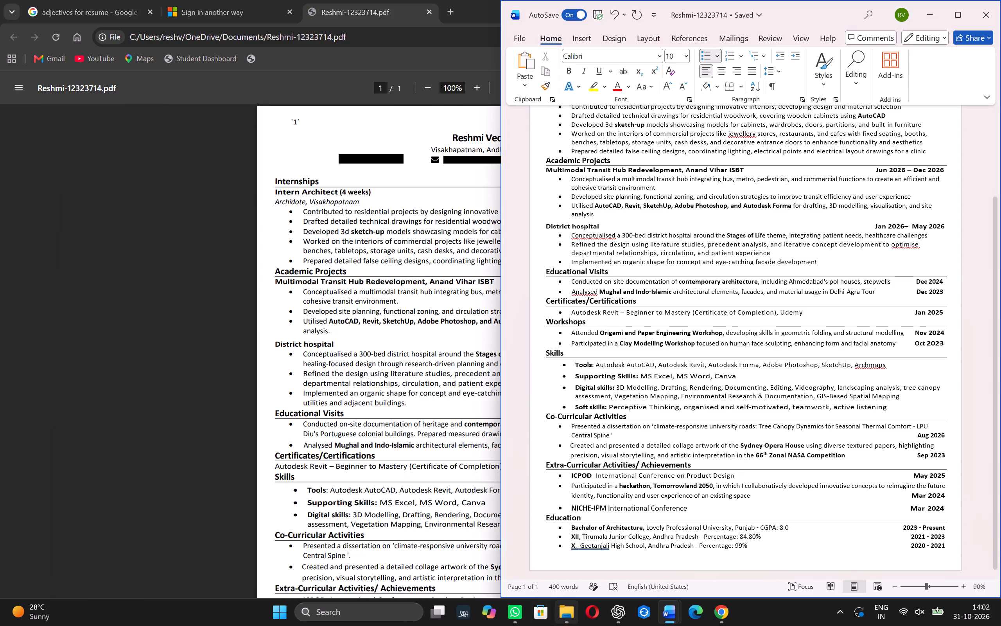
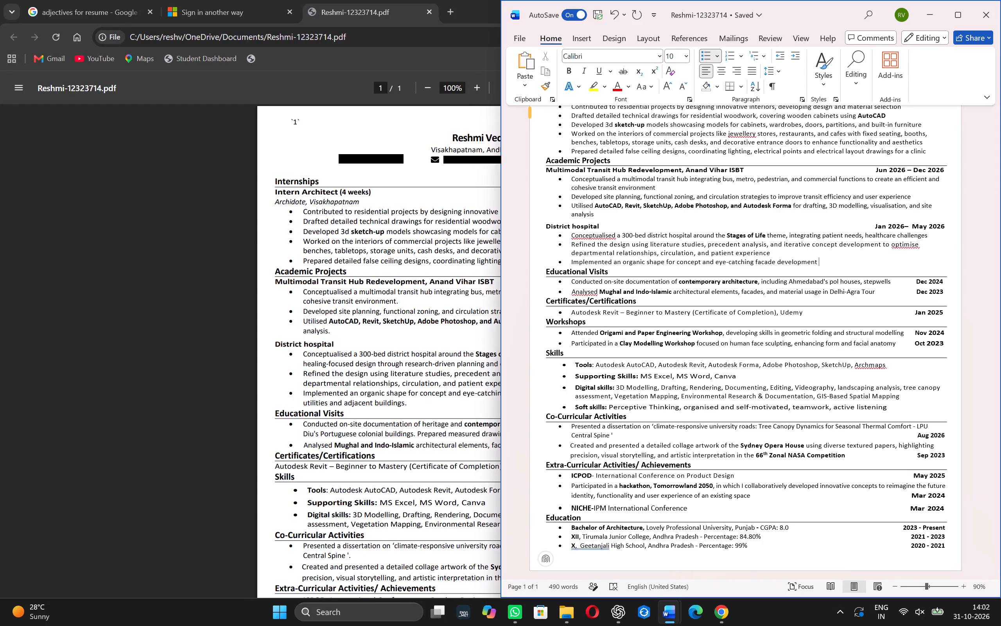
Remove and reapply the bullets on the four Skills lines, from Tools to Soft skills, aligning them with the other sections' bullets.
click(552, 366)
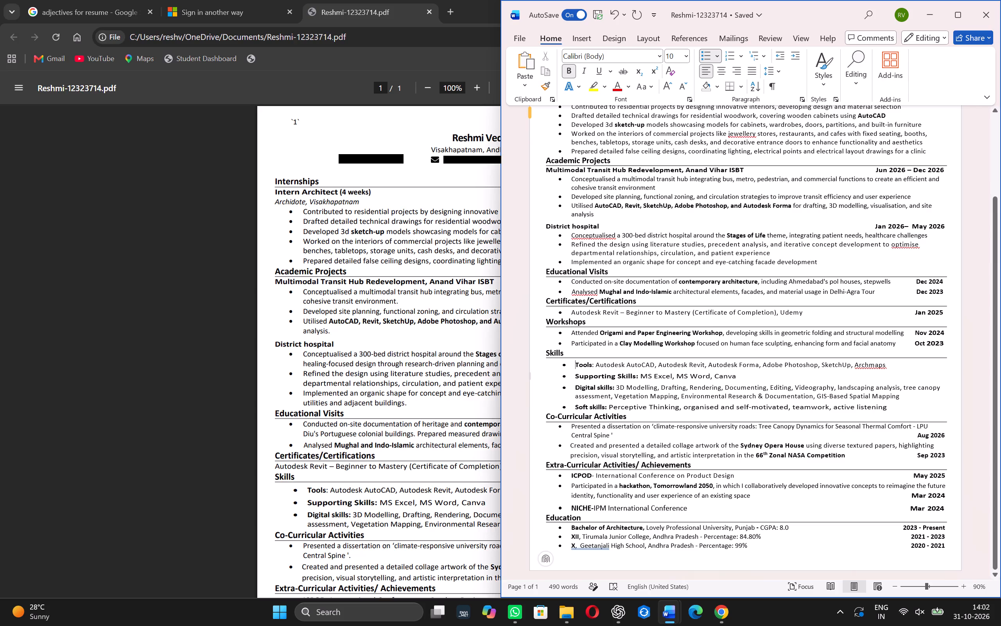
click(572, 408)
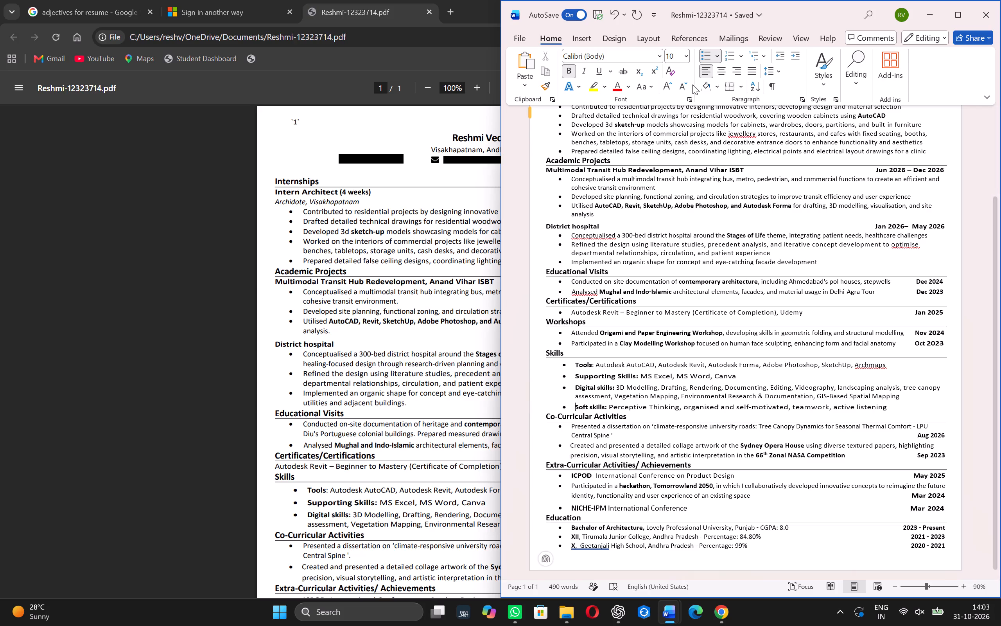
click(703, 56)
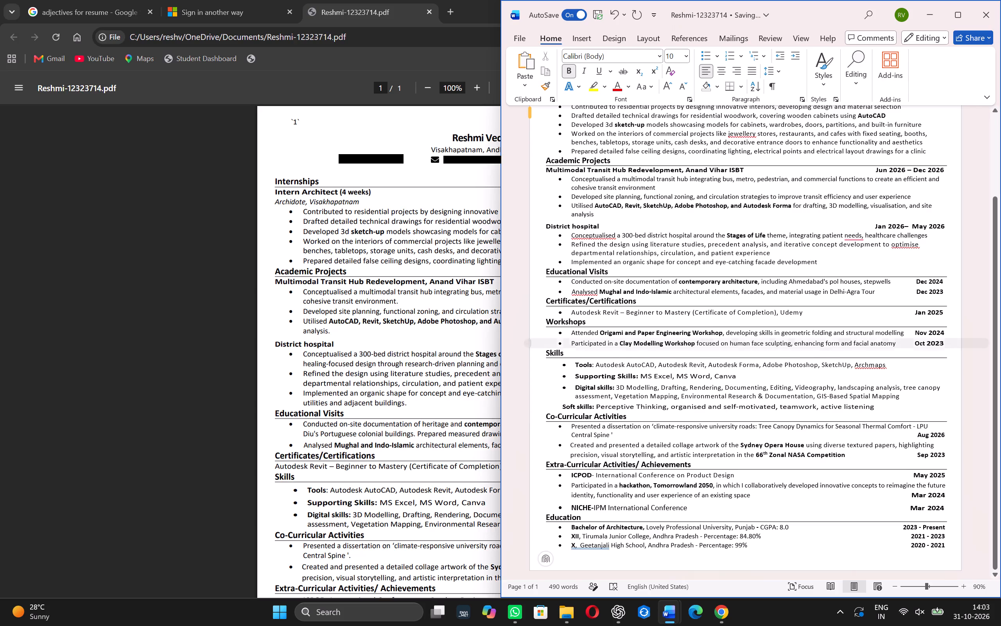
click(556, 366)
drag(556, 366, 874, 417)
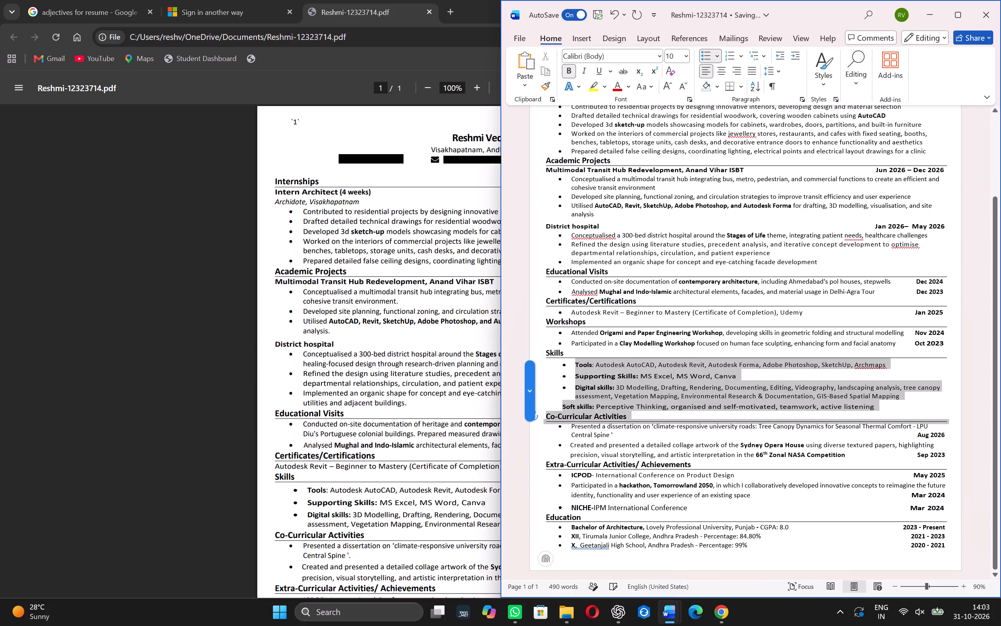
drag(874, 417, 881, 406)
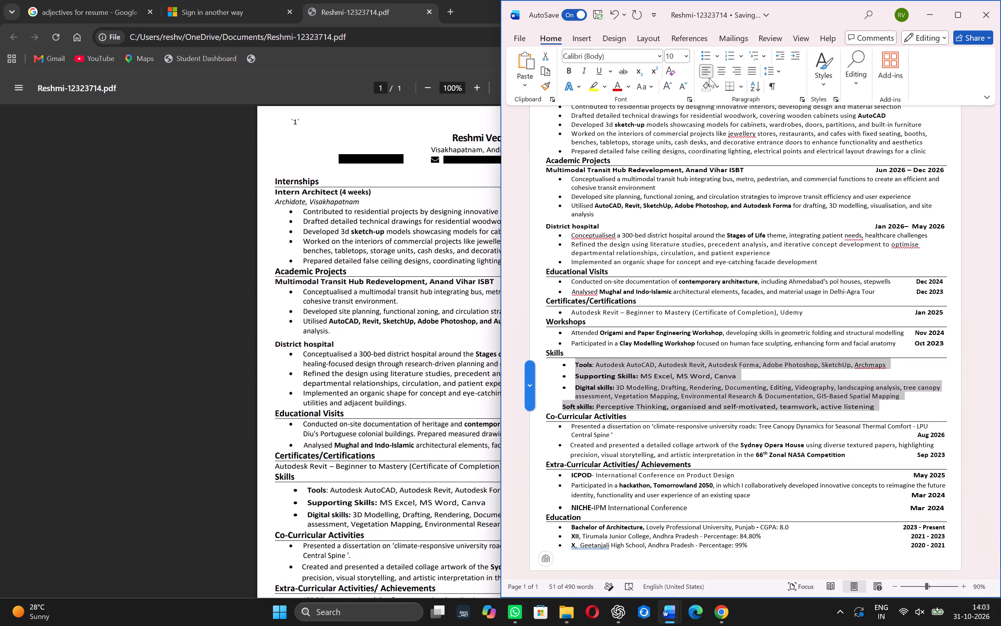
click(700, 55)
click(700, 55)
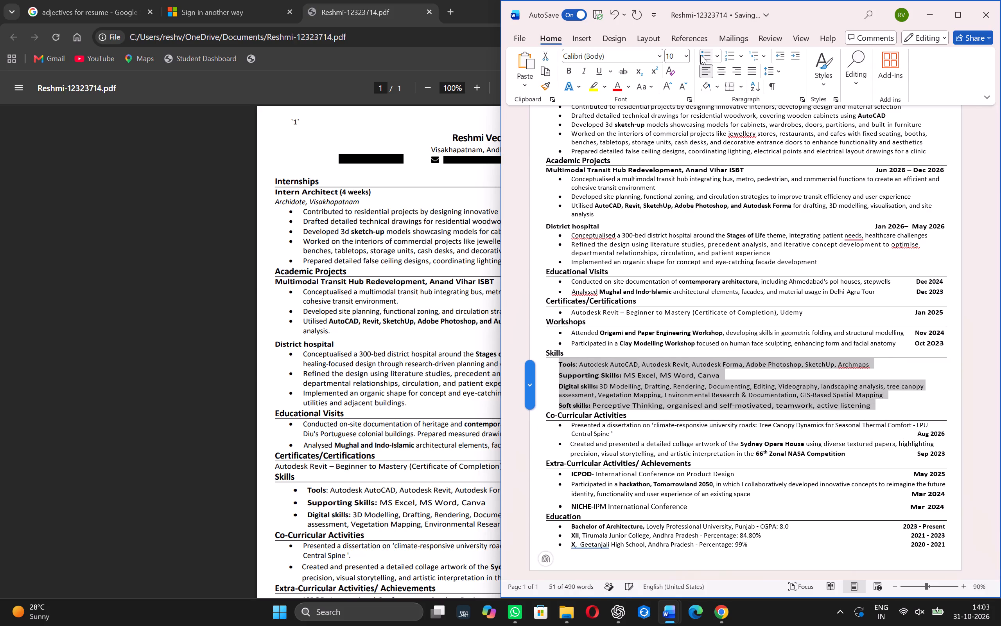
click(700, 55)
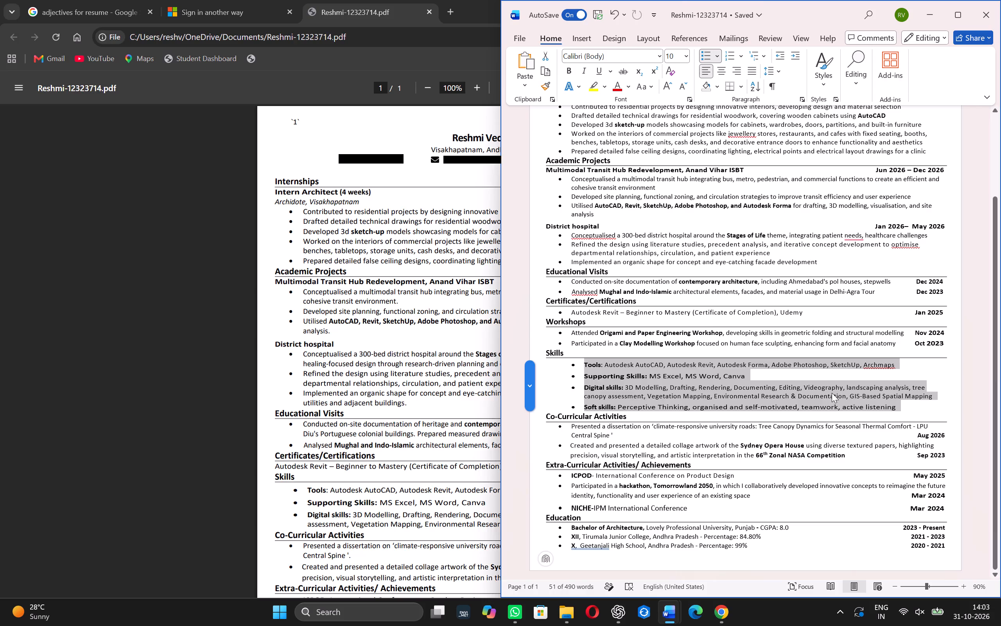
key(ctrl+z)
key(ctrl+z)
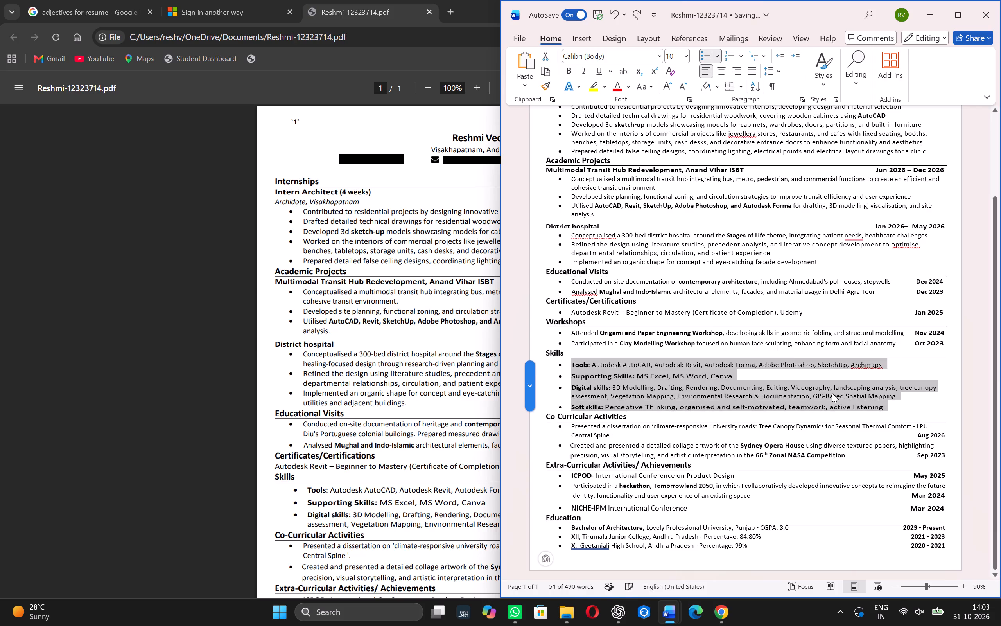
click(970, 356)
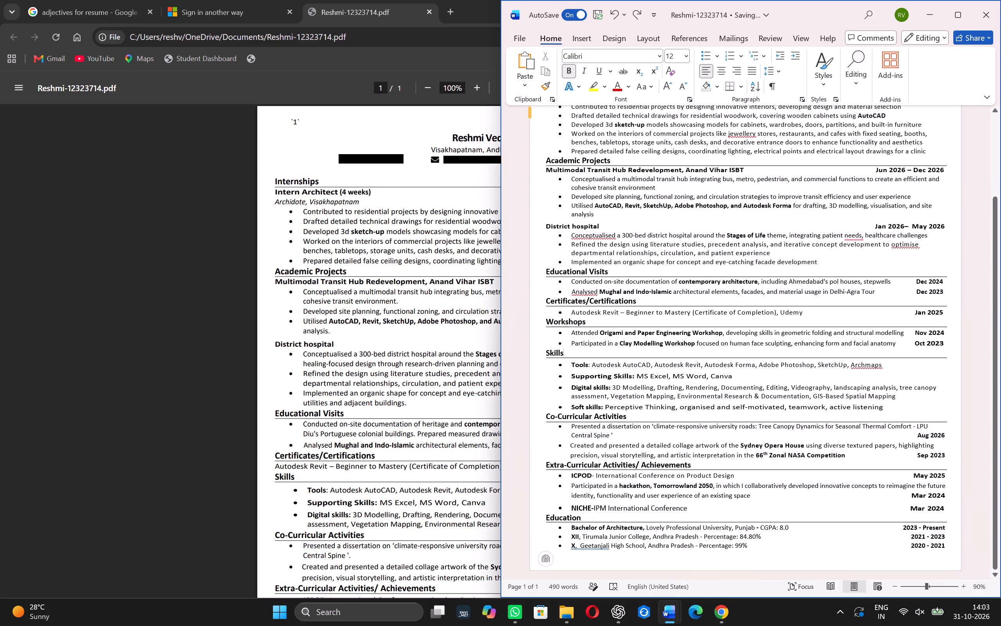
Save a copy of the resume as a Word document in OneDrive's Documents > SOFTSKILLS folder, using the existing resume file's name.
scroll(692, 389, up, 4)
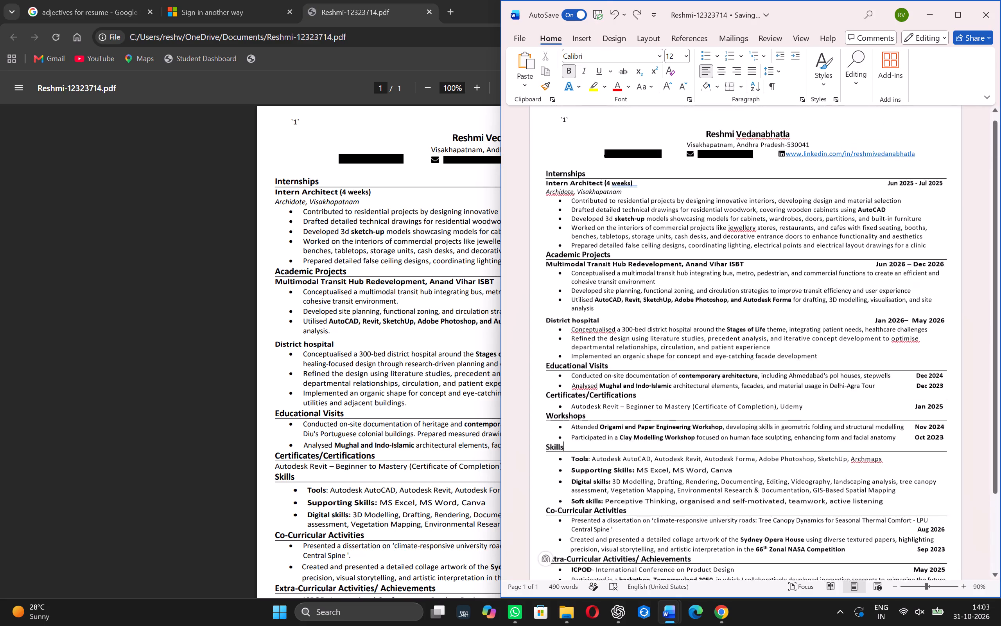
scroll(691, 387, down, 4)
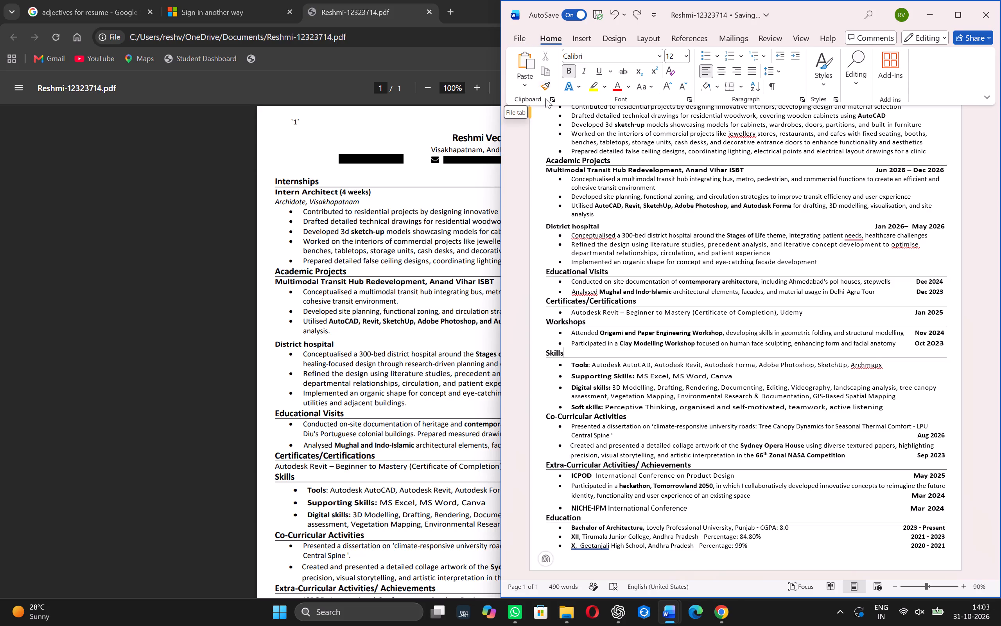
click(526, 34)
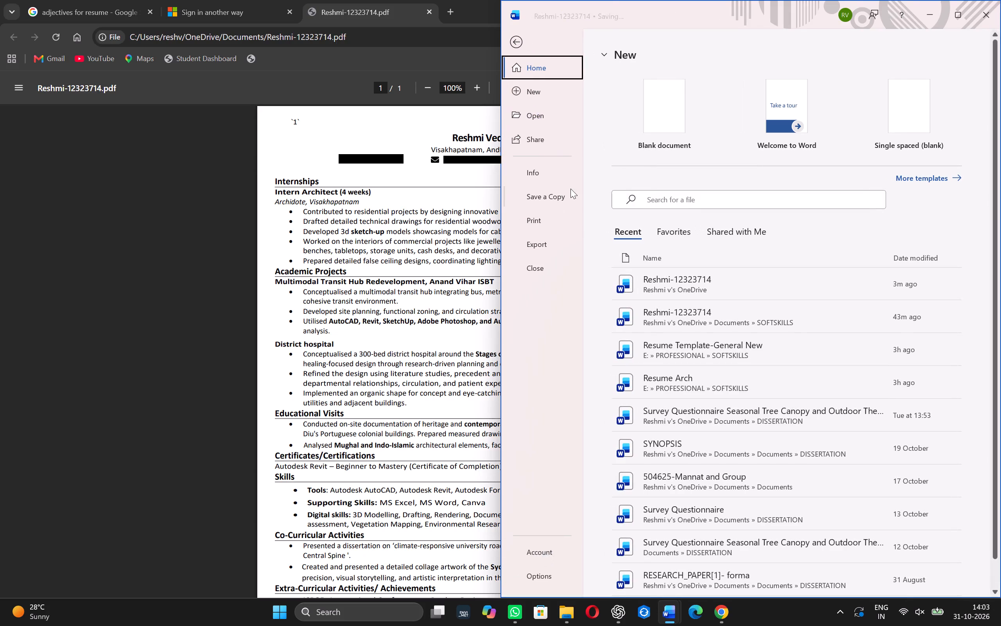
click(562, 199)
click(823, 77)
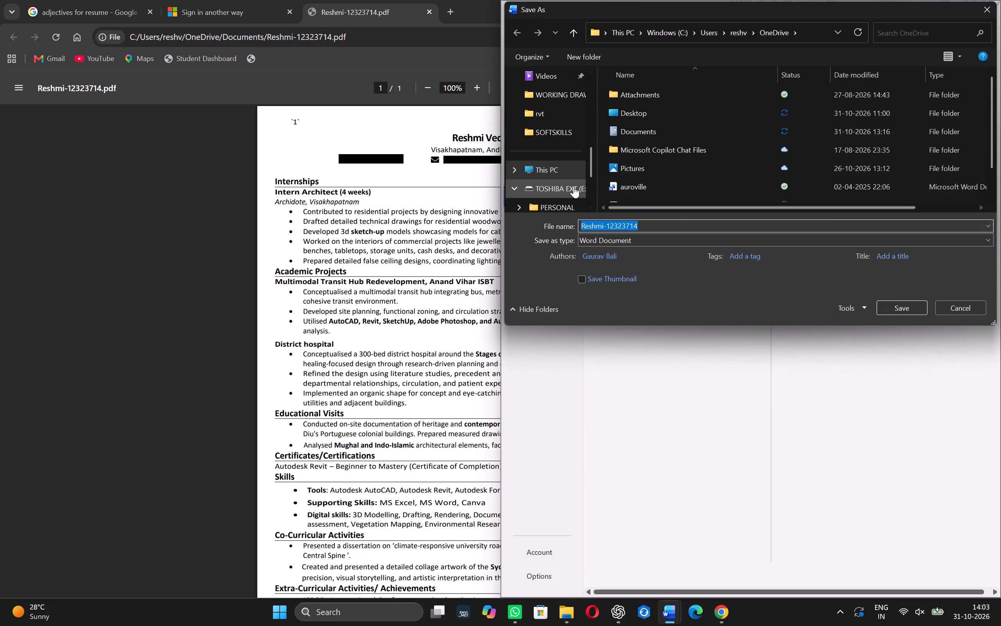
double_click(687, 124)
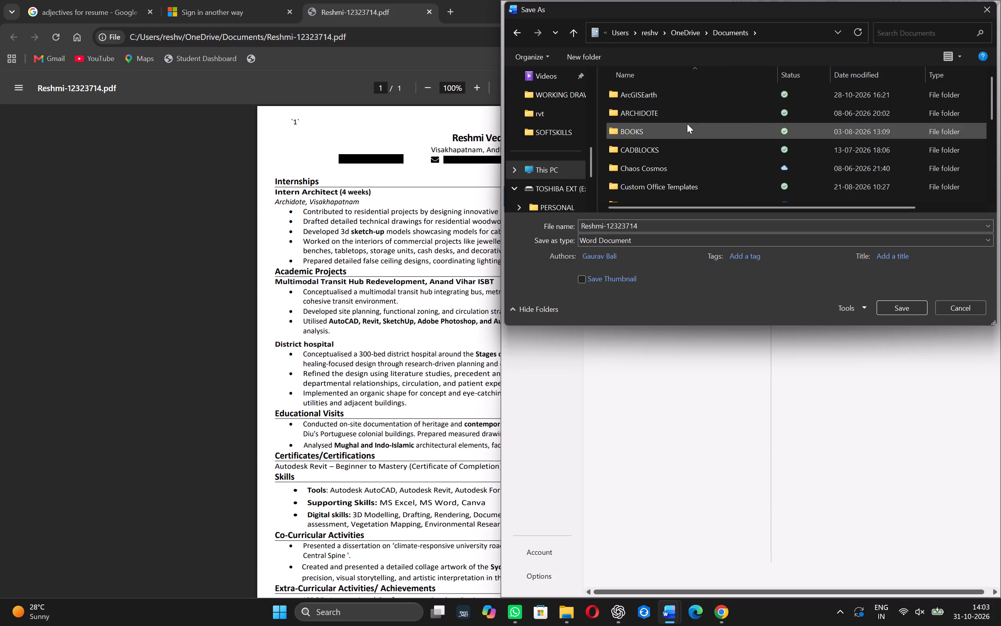
scroll(664, 154, down, 3)
double_click(658, 172)
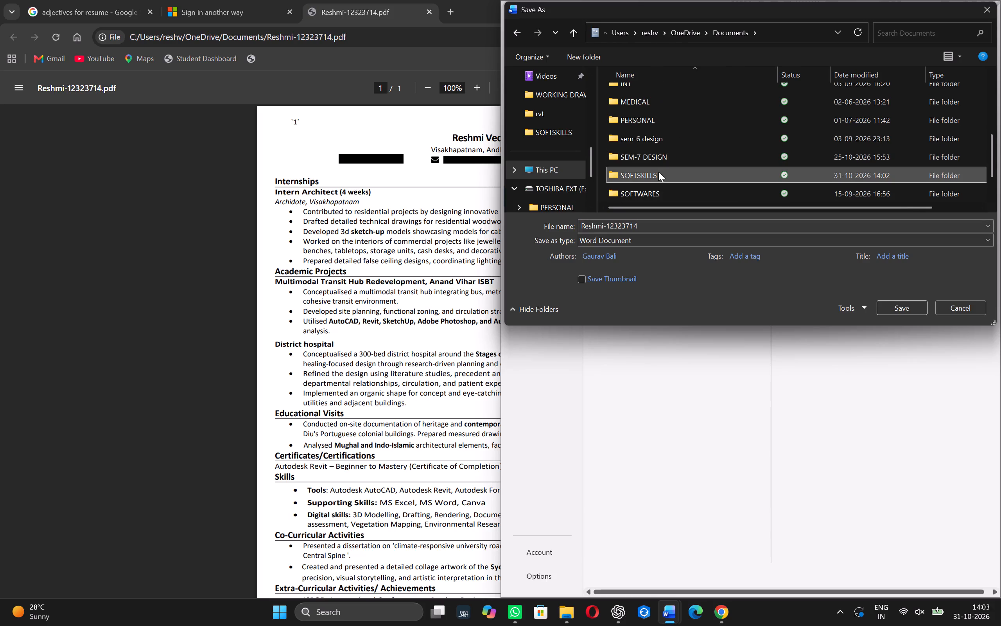
click(679, 95)
click(908, 308)
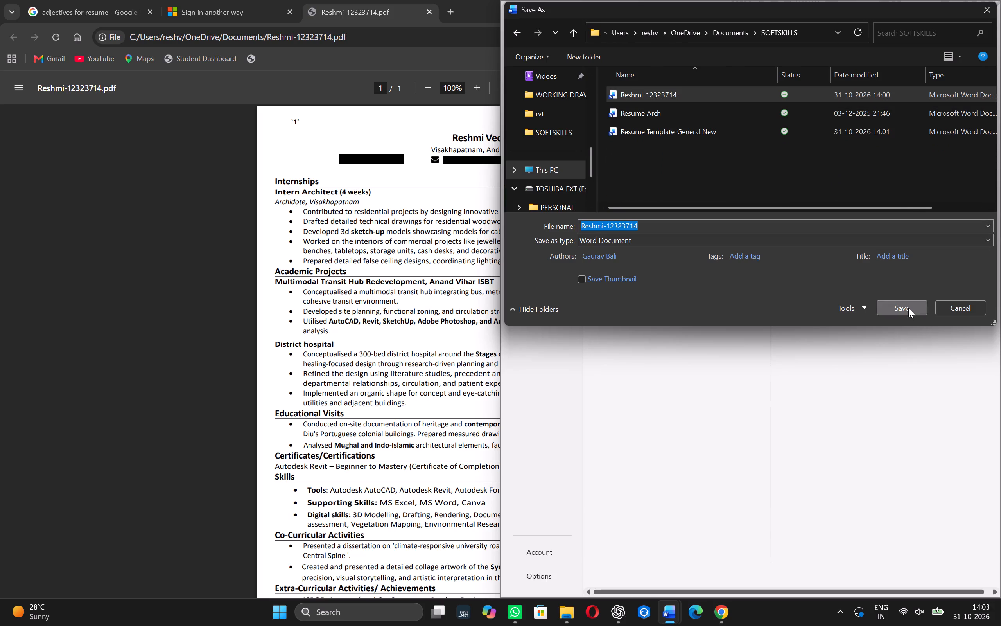
Replace the existing resume Word document in OneDrive's Documents > SOFTSKILLS folder with the current version.
click(731, 331)
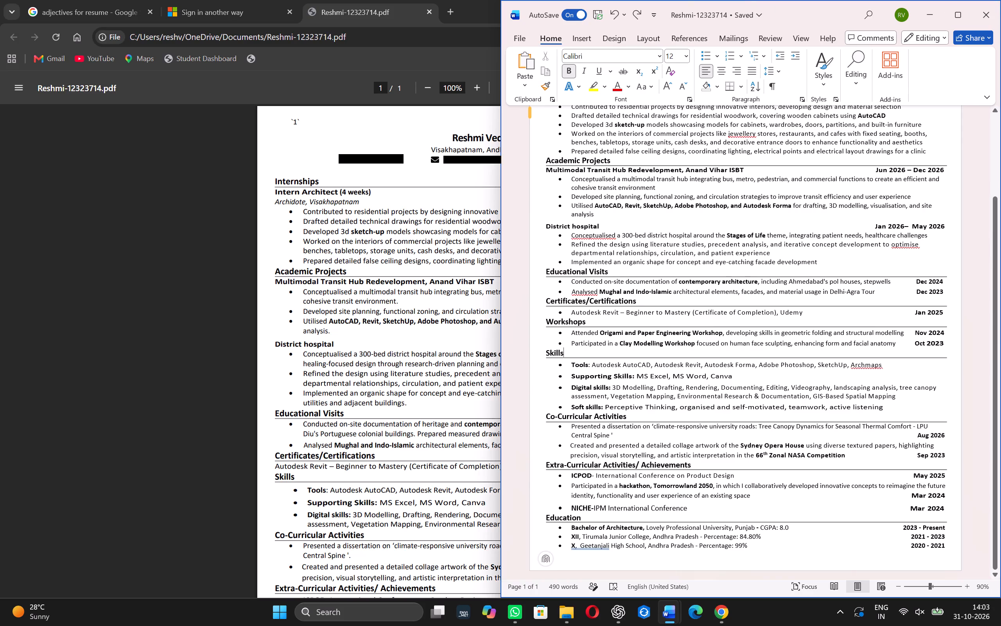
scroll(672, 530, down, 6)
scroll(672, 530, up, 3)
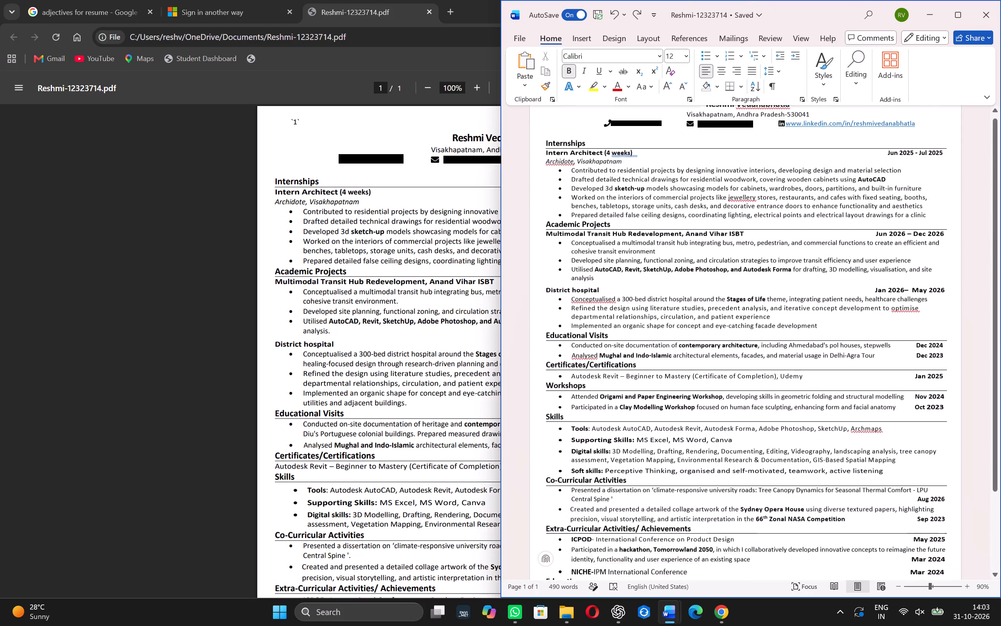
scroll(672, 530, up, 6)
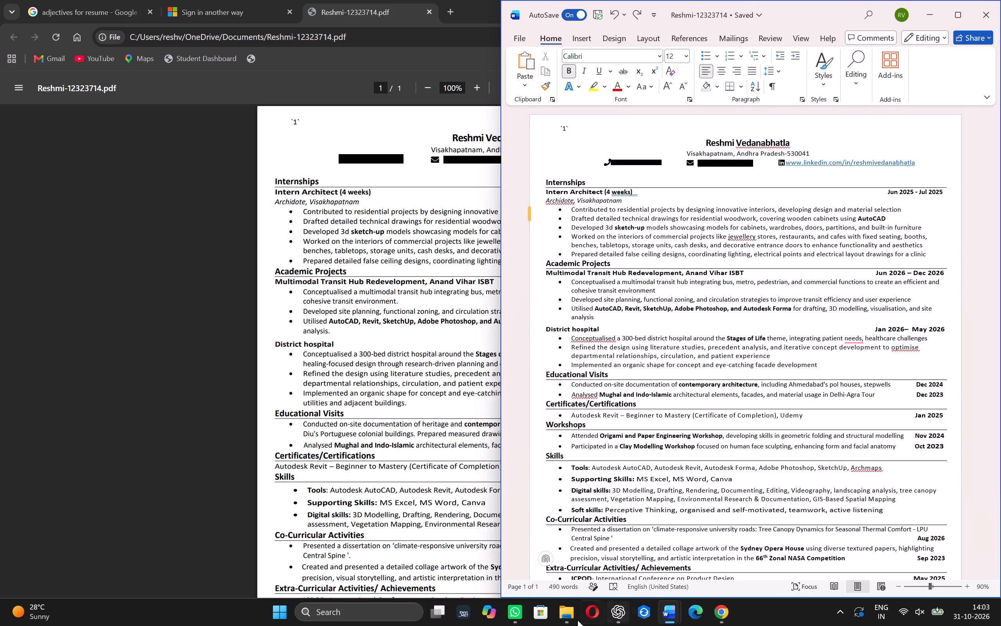
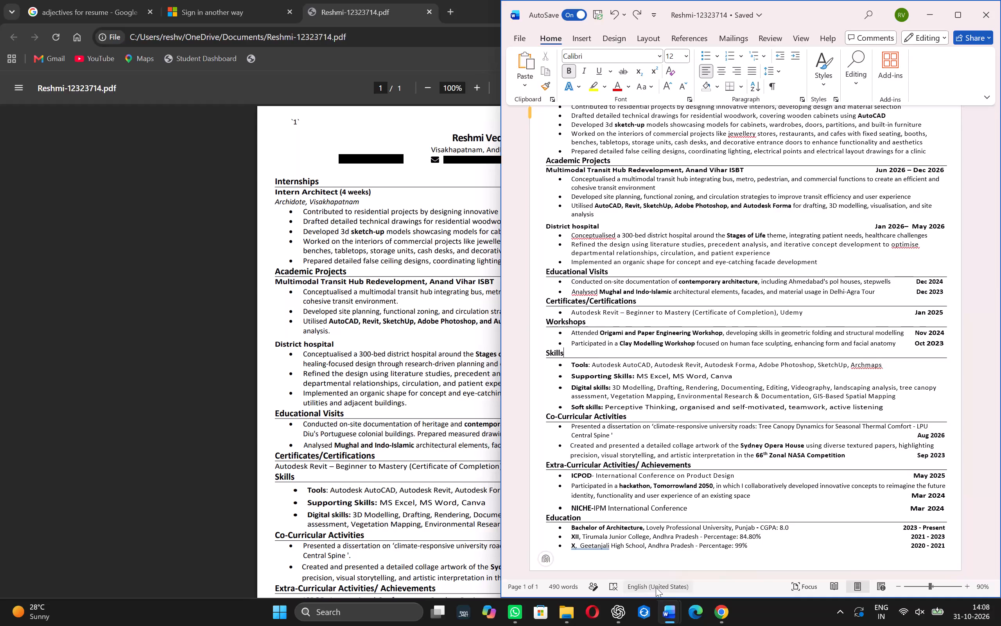
Switch to Google Chrome and close its window showing the old résumé PDF.
click(474, 11)
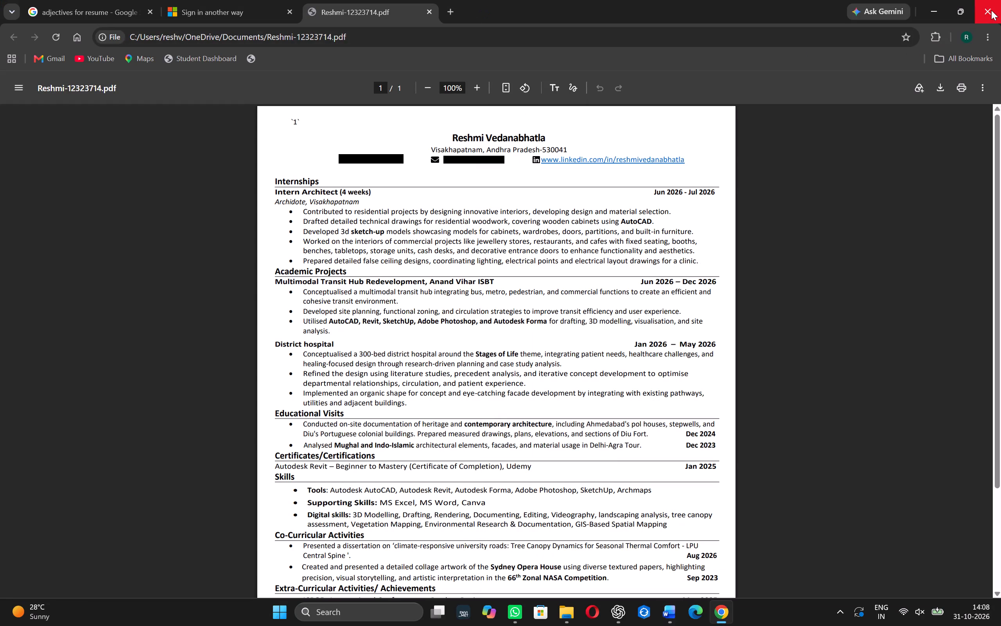
click(991, 10)
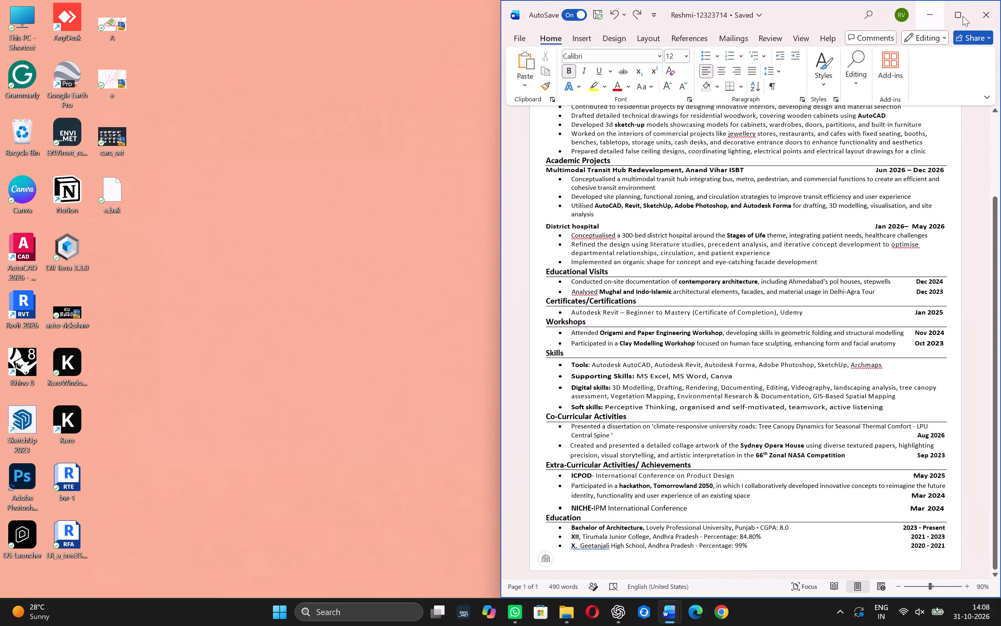
Maximize the Word window showing the resume so it fills the whole screen.
click(963, 16)
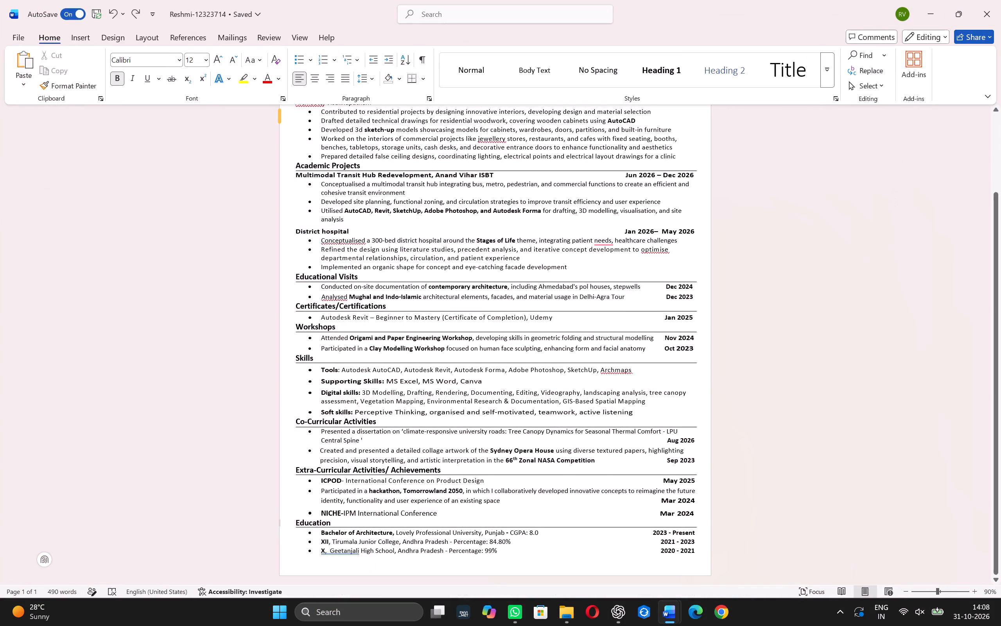
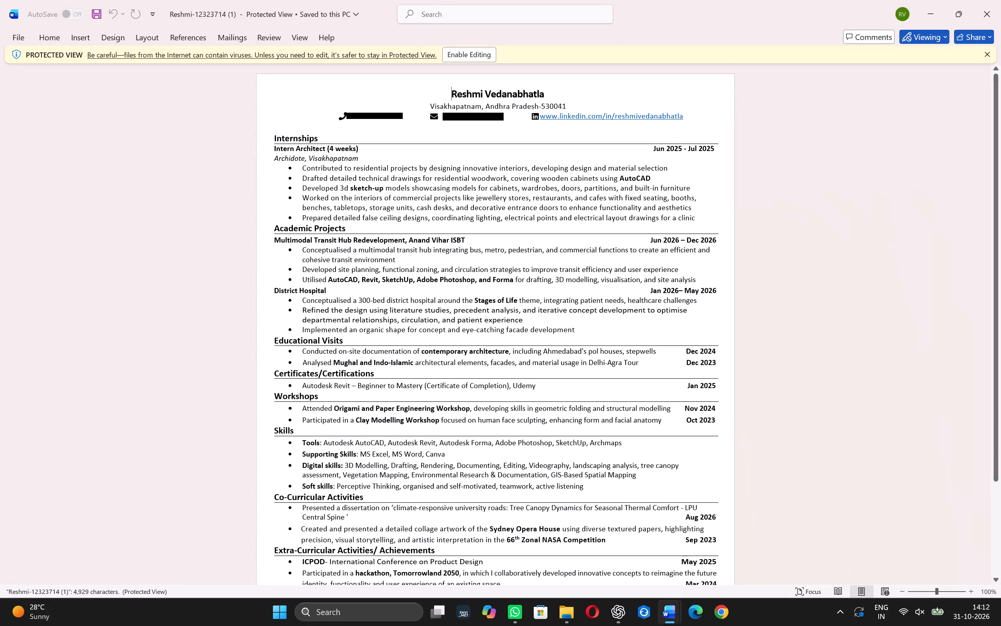
Review the Protected View copy of the resume from the header to the Education section, and close that copy.
scroll(574, 410, down, 3)
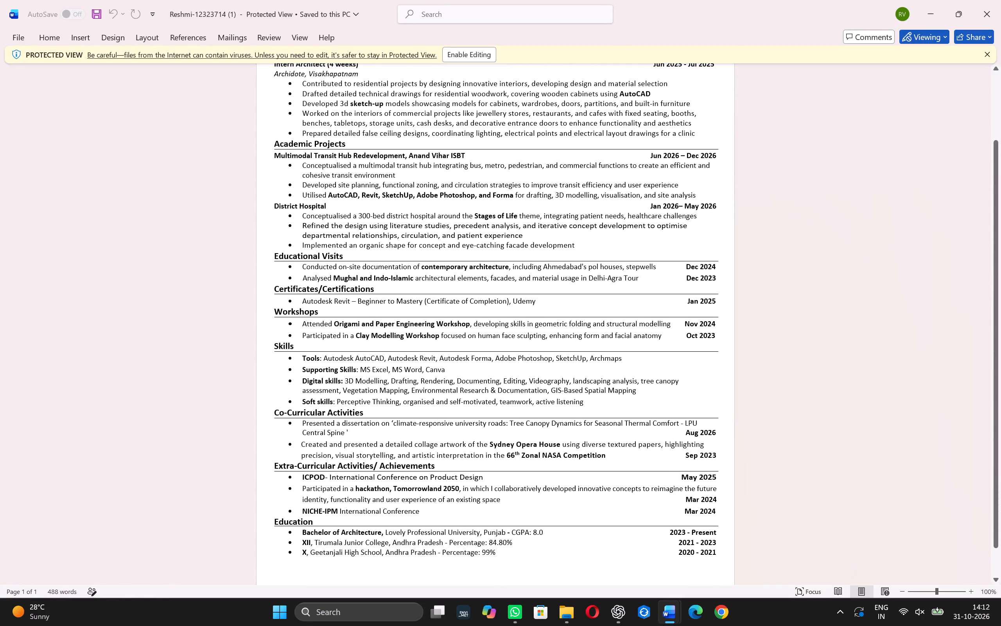
scroll(574, 410, down, 4)
scroll(574, 410, up, 3)
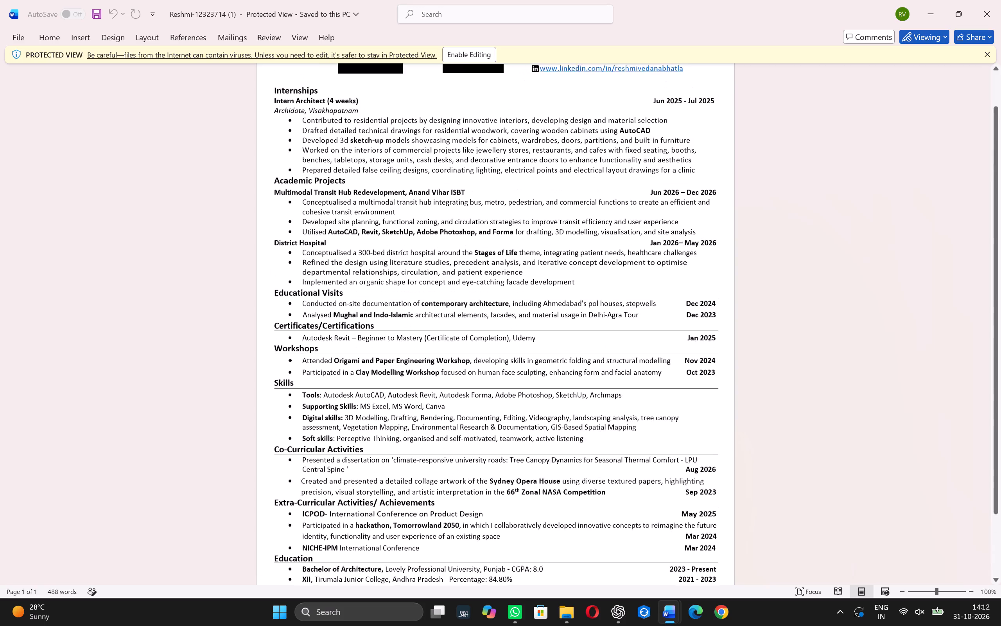
scroll(574, 410, up, 2)
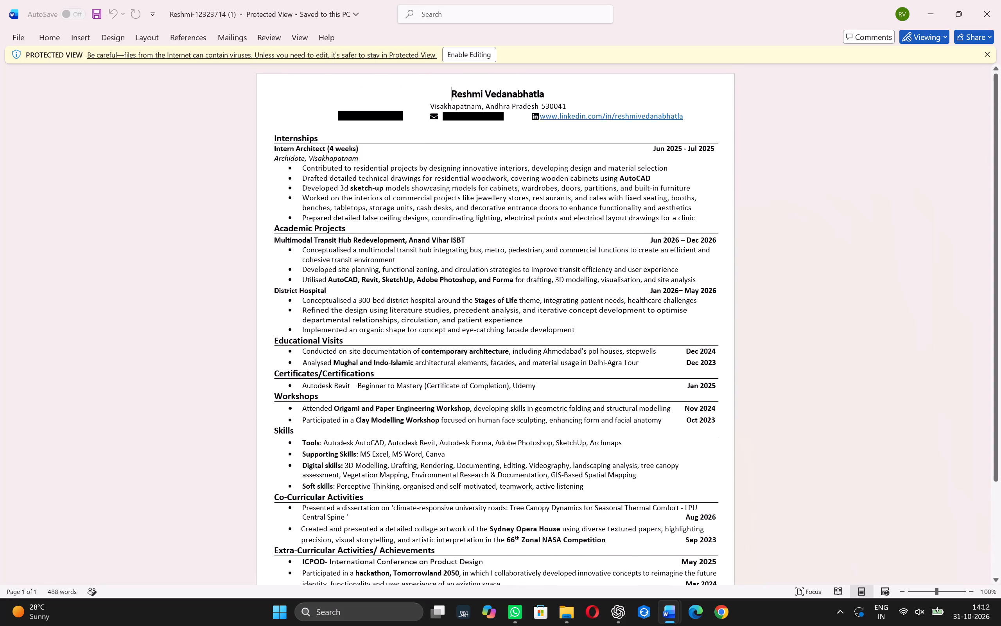
scroll(574, 410, down, 3)
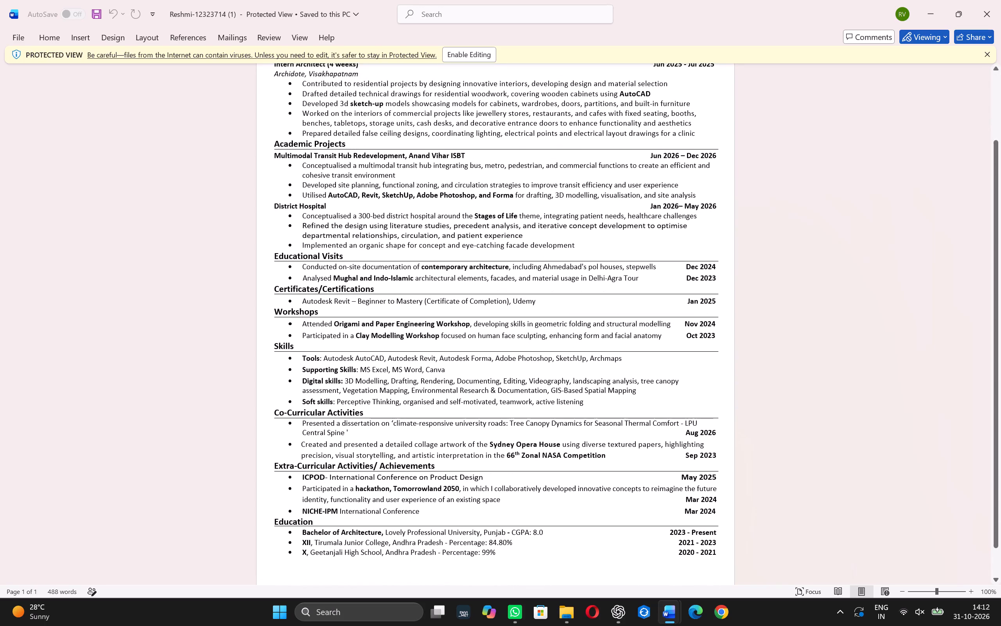
scroll(519, 472, up, 2)
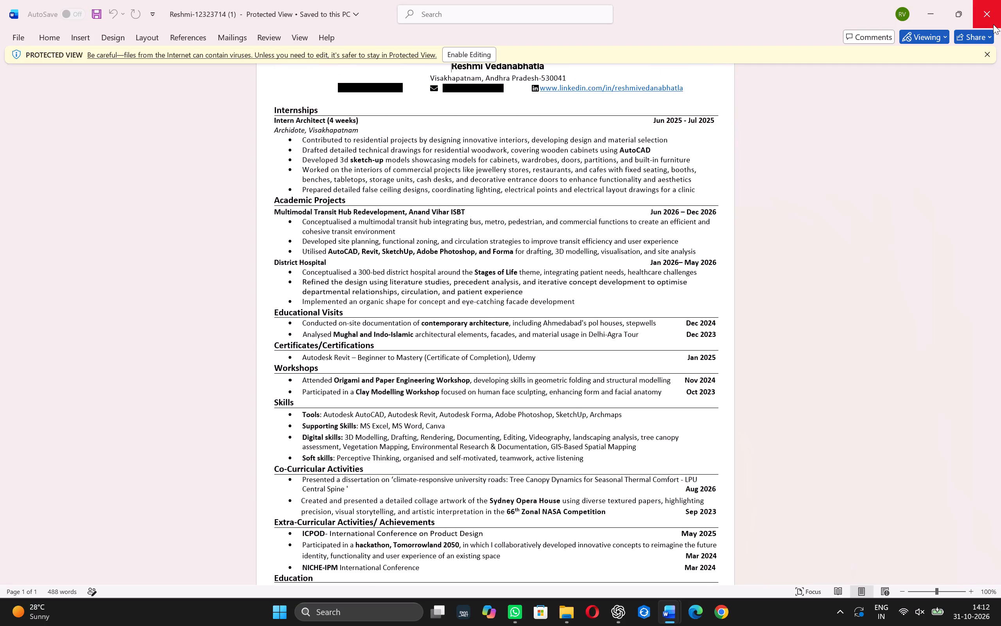
click(993, 25)
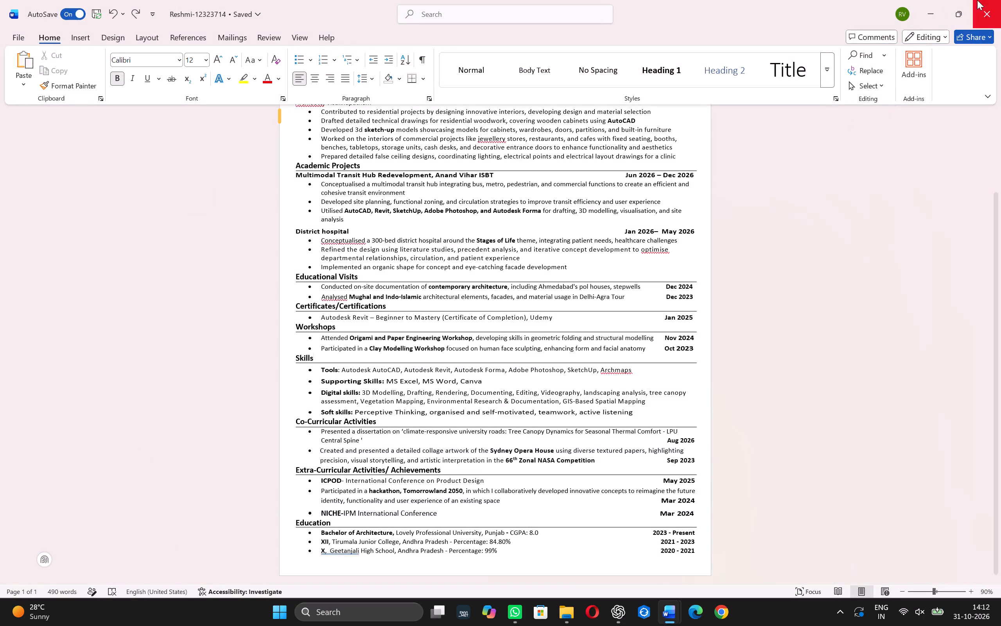
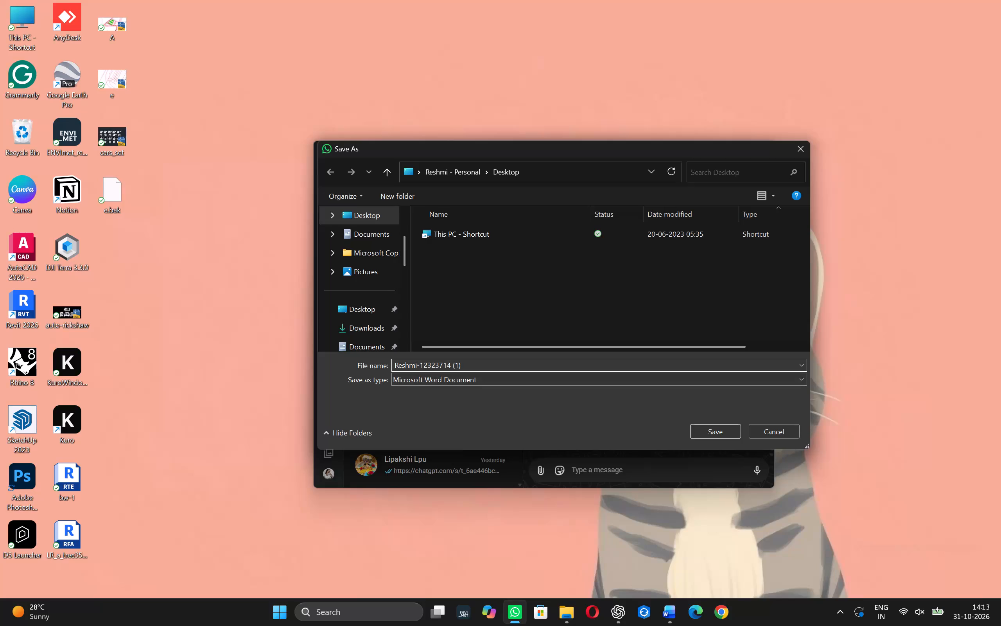
Select the "(1)" suffix in the file name of the resume Word document being saved from WhatsApp.
drag(472, 365, 454, 366)
drag(454, 366, 453, 366)
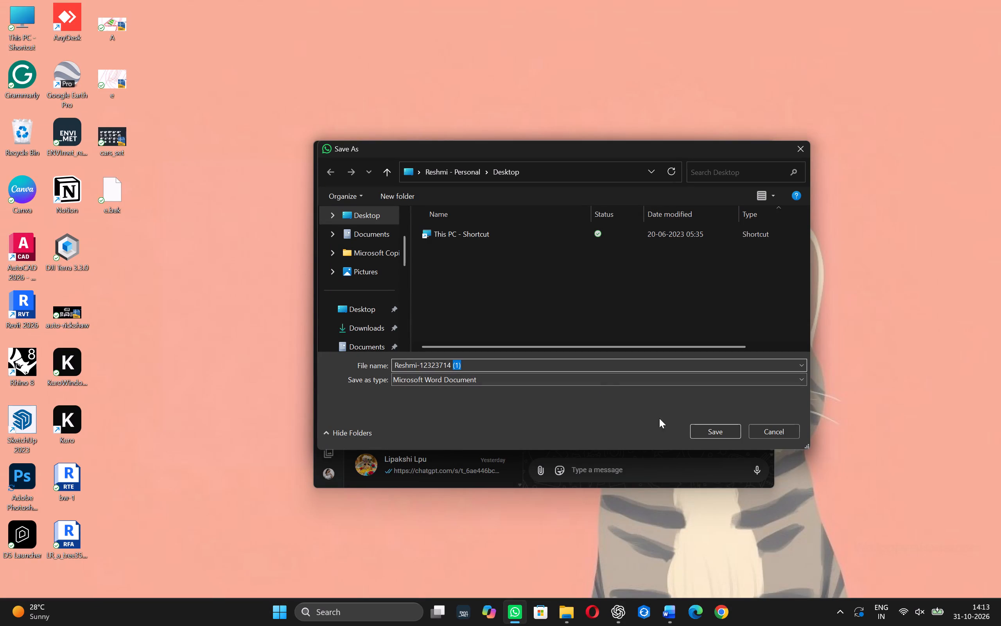
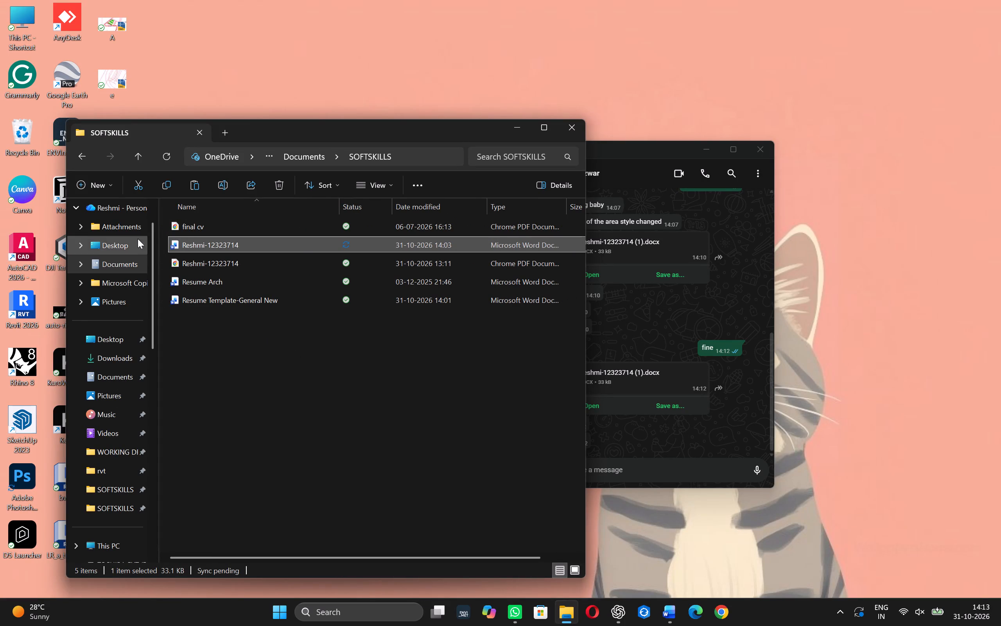
Go to the Home view of the file browser and look through the recent files for the saved resume document.
scroll(128, 245, up, 6)
click(149, 218)
click(138, 210)
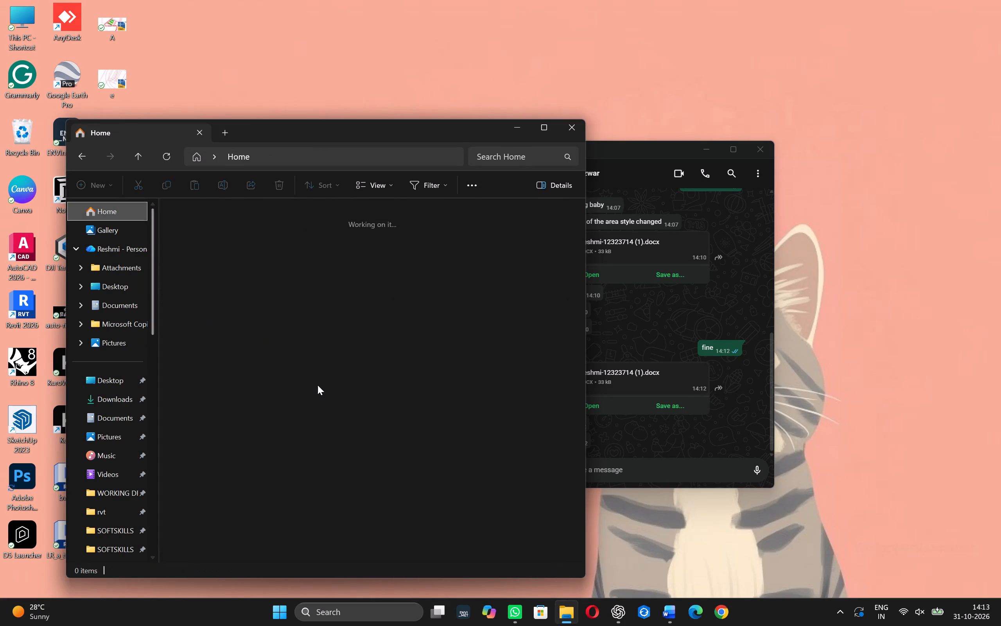
scroll(320, 389, down, 4)
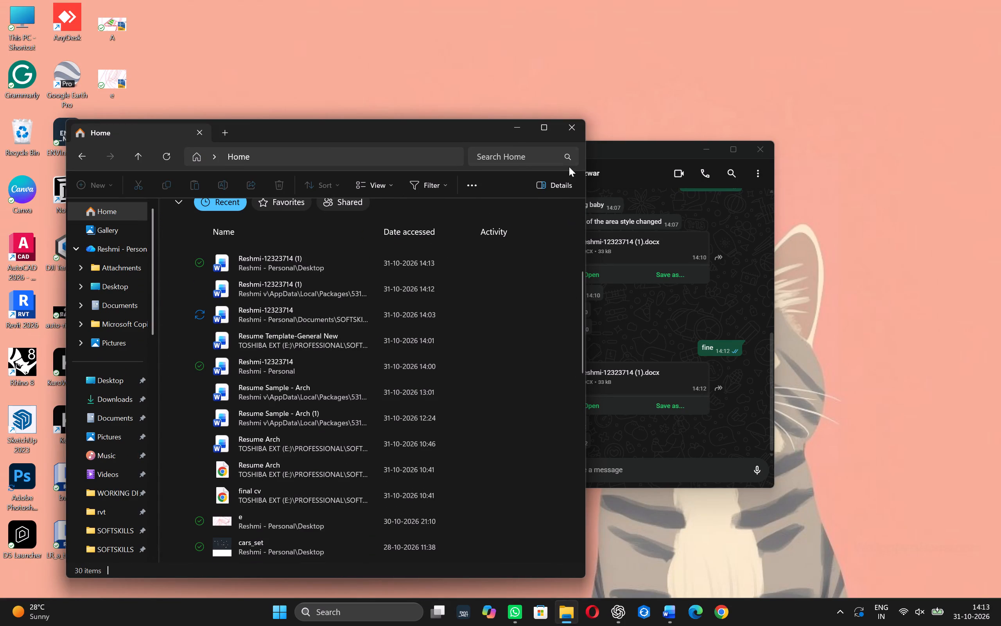
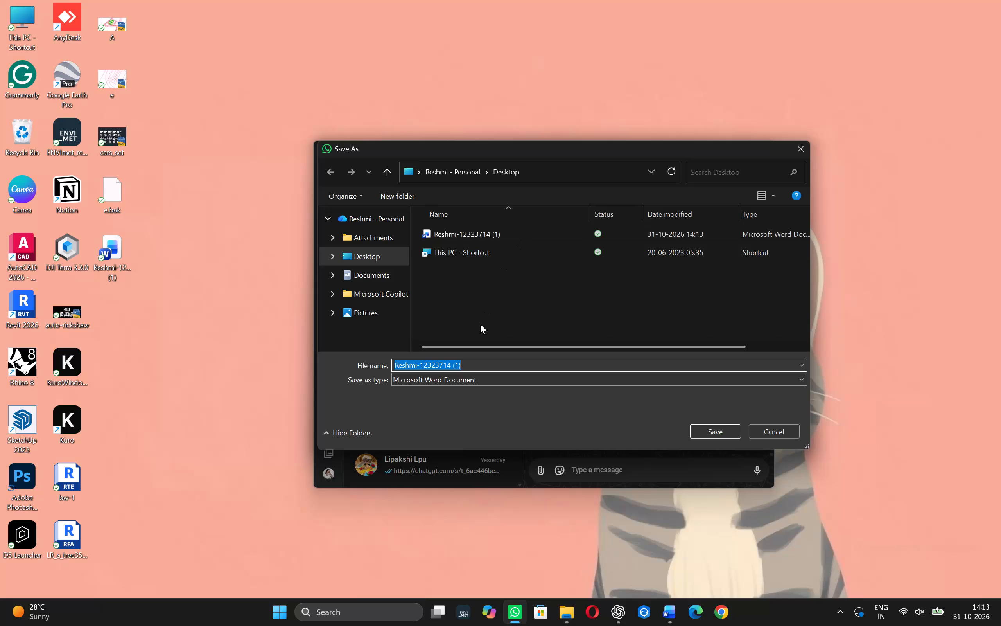
Remove the trailing " (1)" from the file name for the Word document copy being saved to the OneDrive Desktop folder.
click(471, 366)
key(BackSpace)
key(BackSpace)
key(BackSpace)
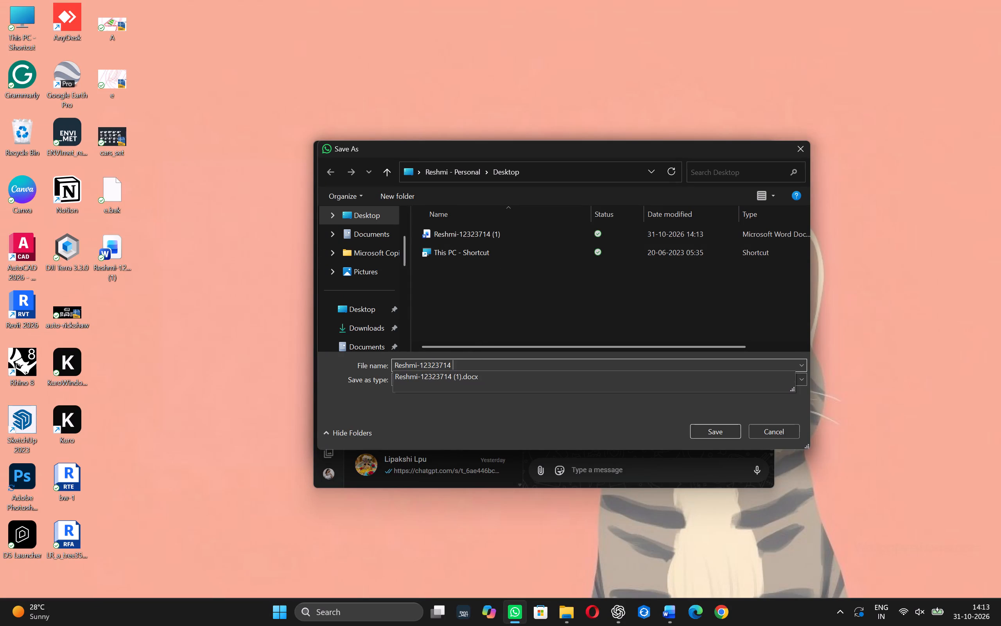
key(BackSpace)
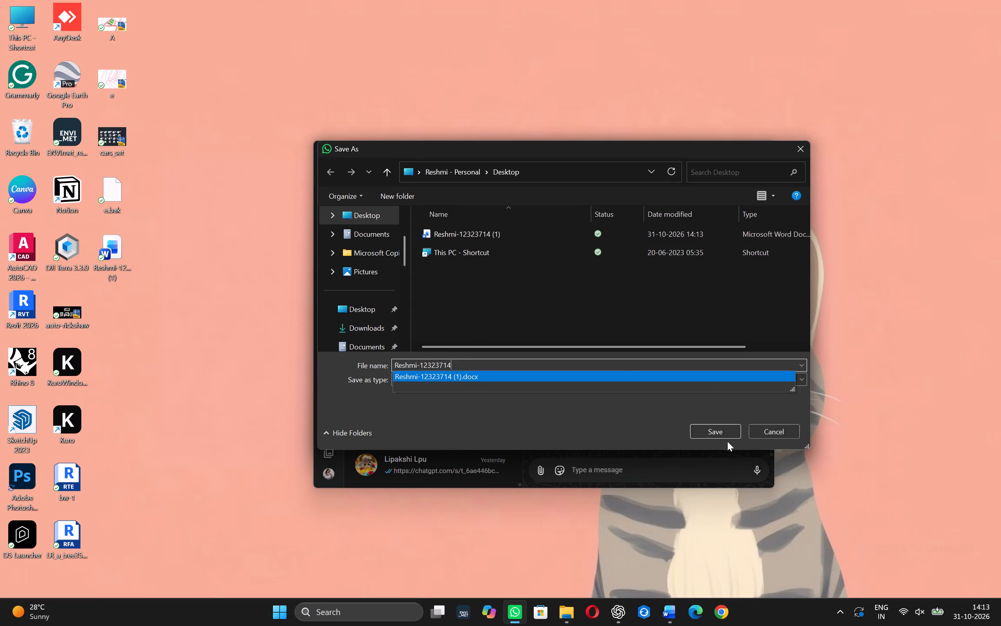
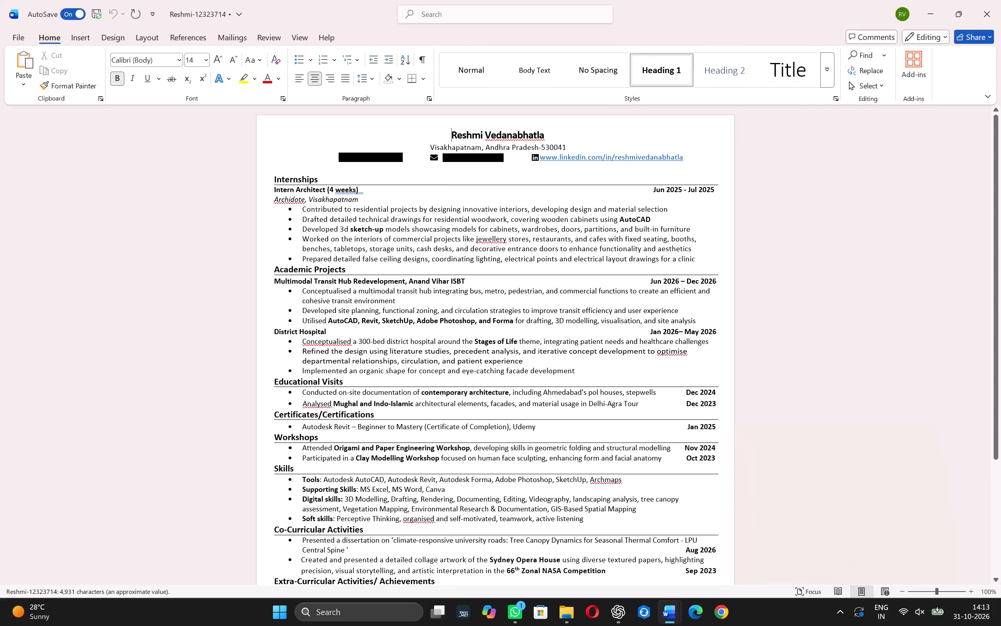
Review the saved resume from the header through the Education section to check its final one-page layout.
scroll(799, 282, down, 4)
scroll(789, 360, down, 3)
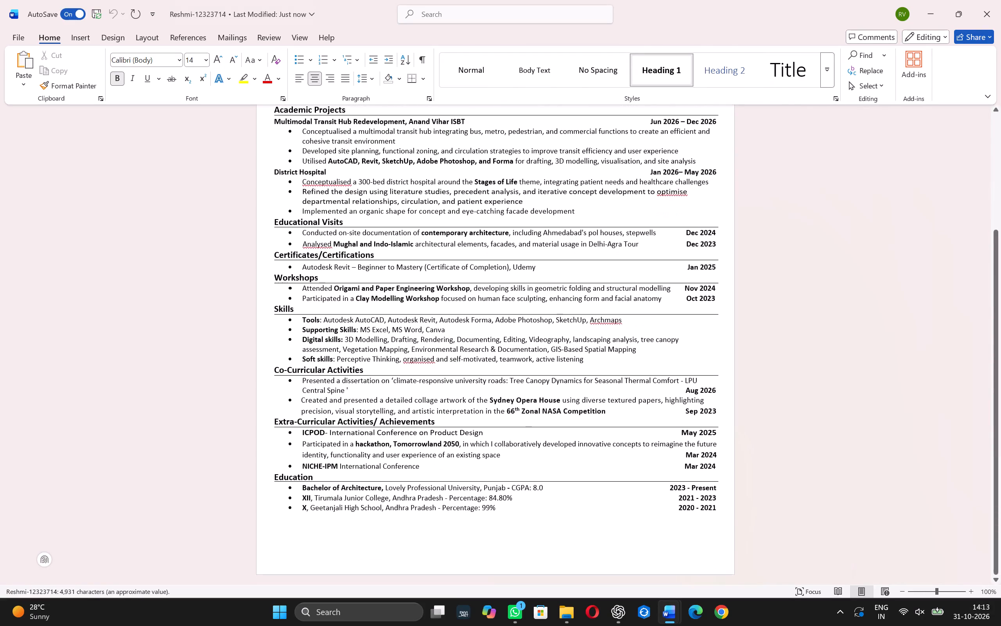
scroll(789, 361, up, 1)
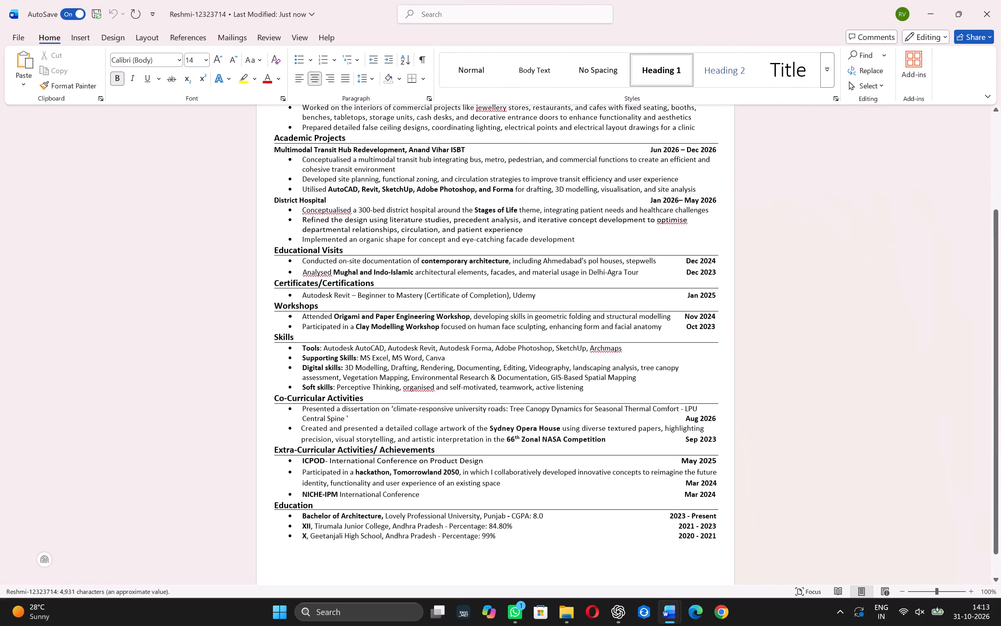
scroll(789, 361, up, 4)
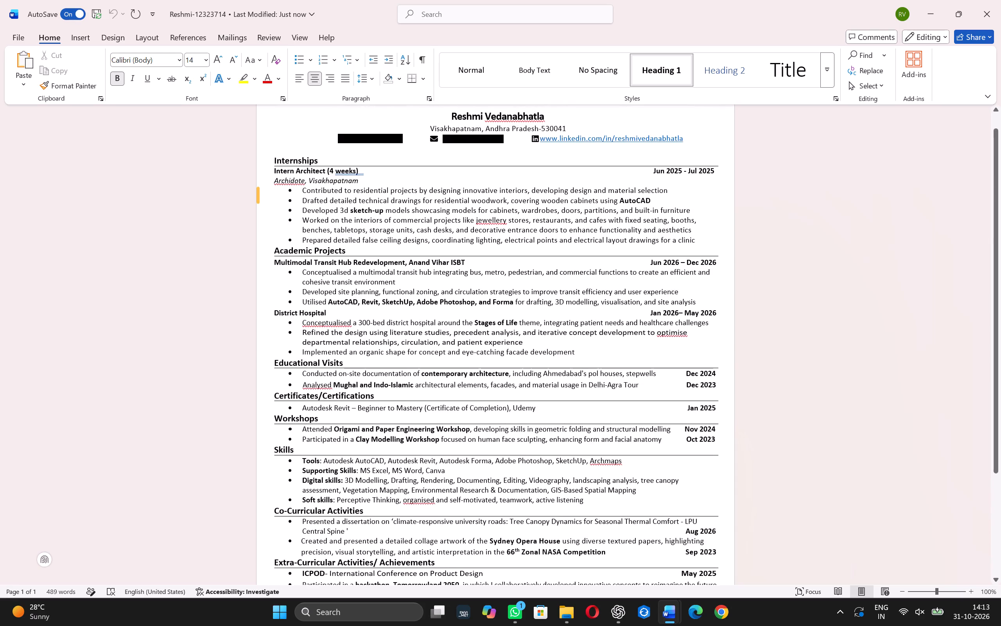
scroll(789, 361, down, 7)
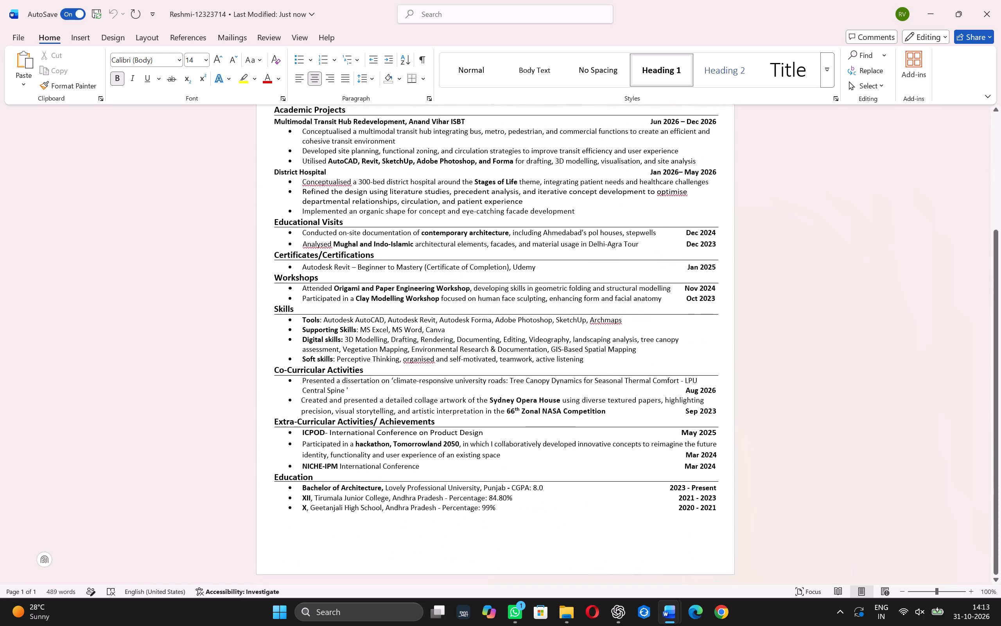
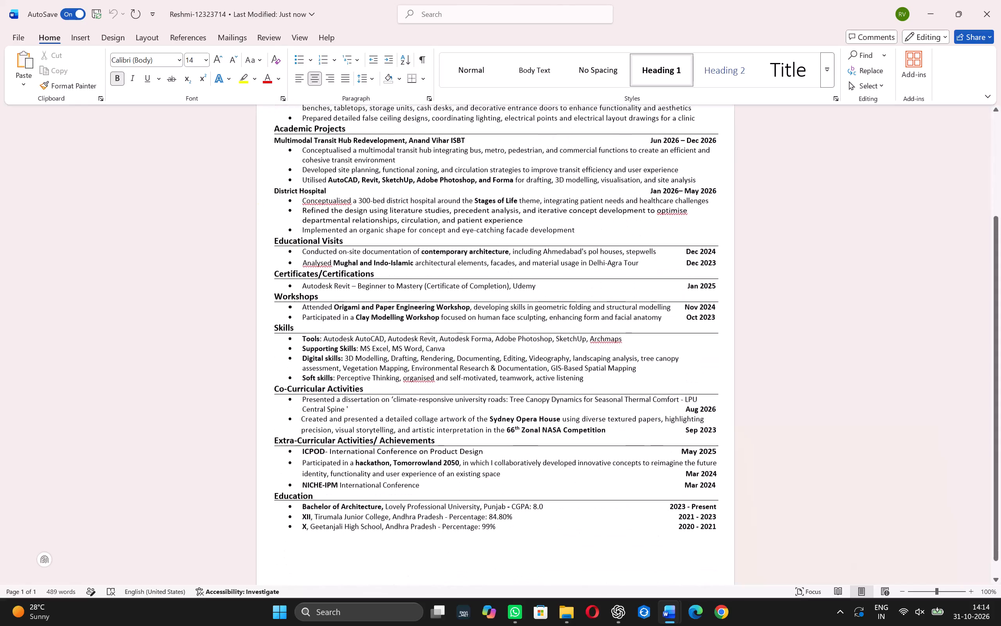
Recheck the resume's layout from the Education section back up to Internships.
scroll(662, 395, down, 3)
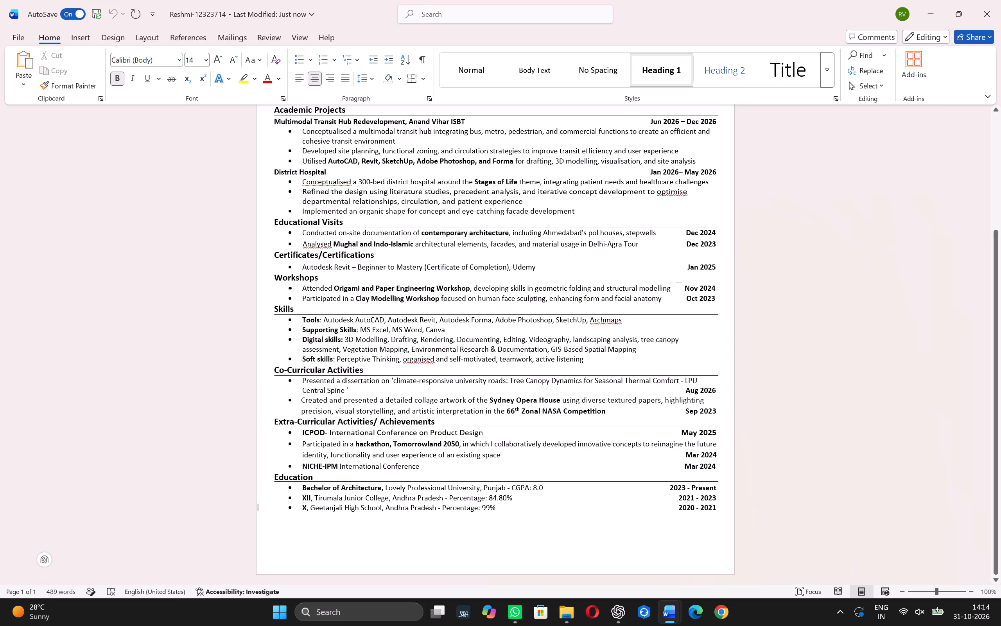
scroll(489, 509, up, 3)
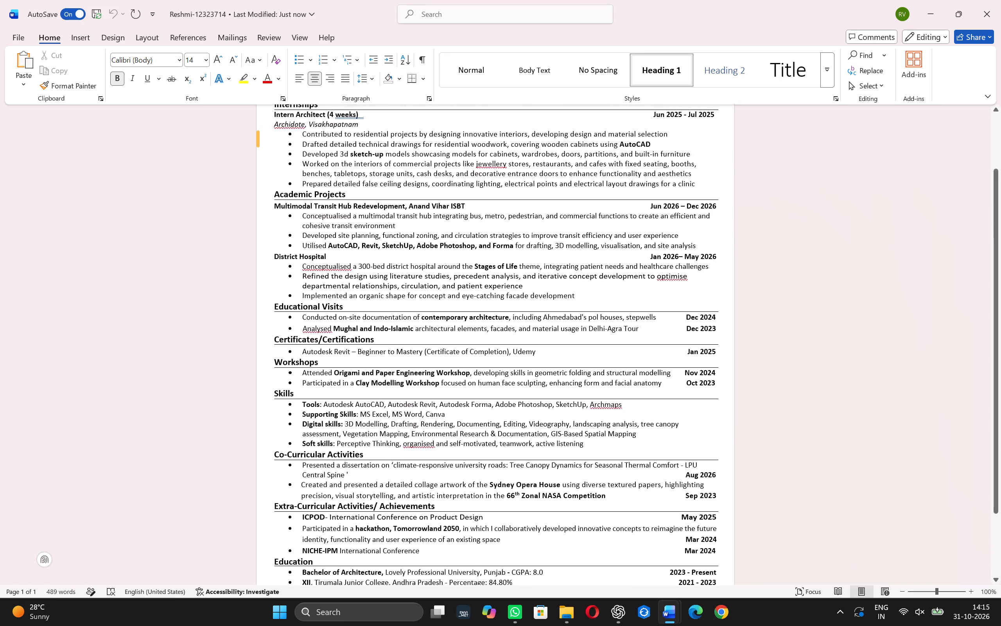
scroll(502, 477, up, 1)
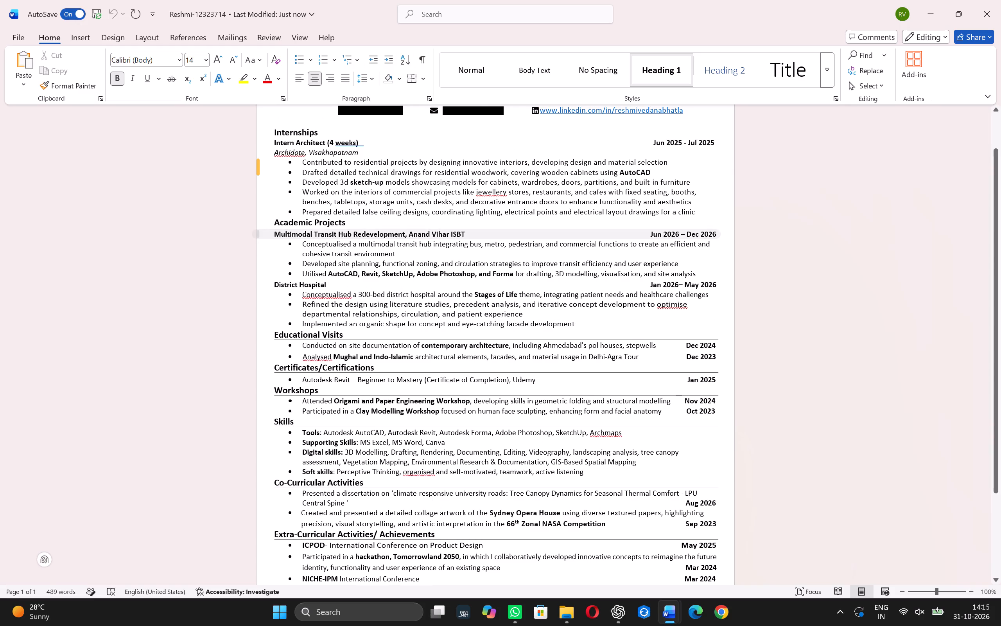
Export the resume as a PDF to the OneDrive Documents > SOFTSKILLS folder, replacing the existing PDF that has the document's name.
click(12, 37)
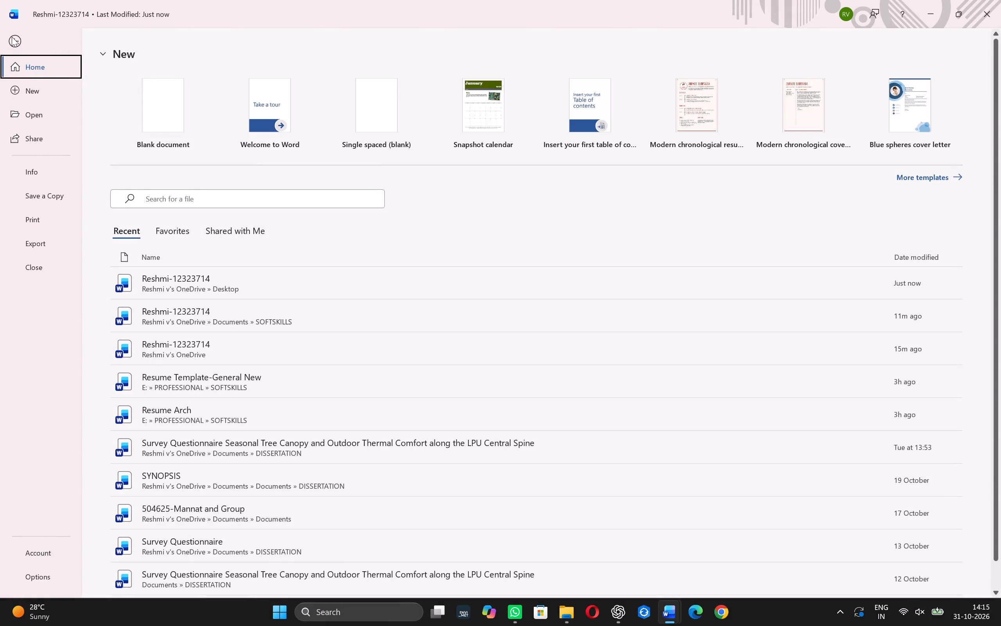
click(33, 193)
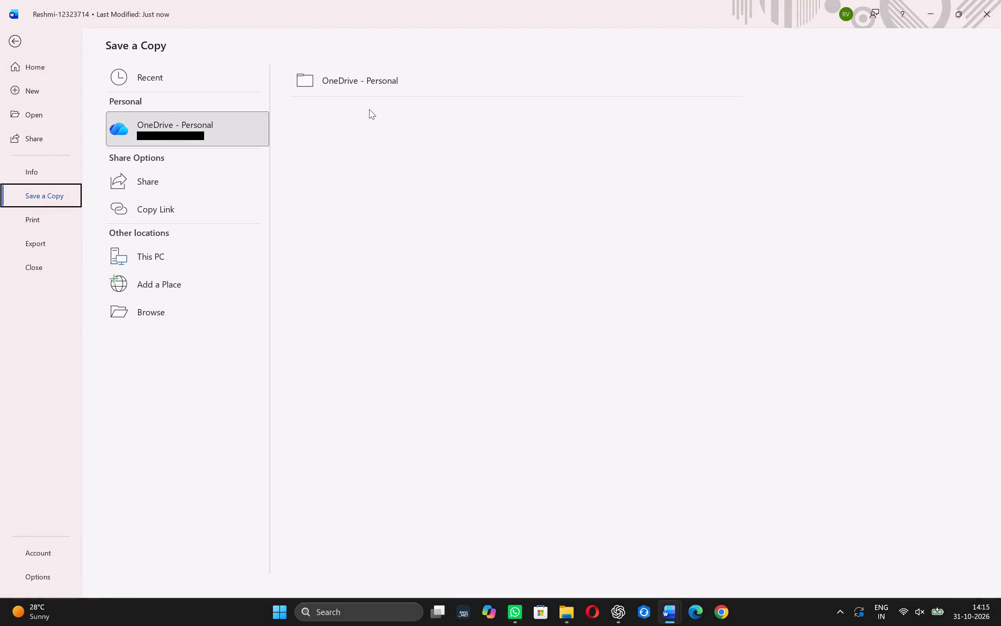
click(41, 251)
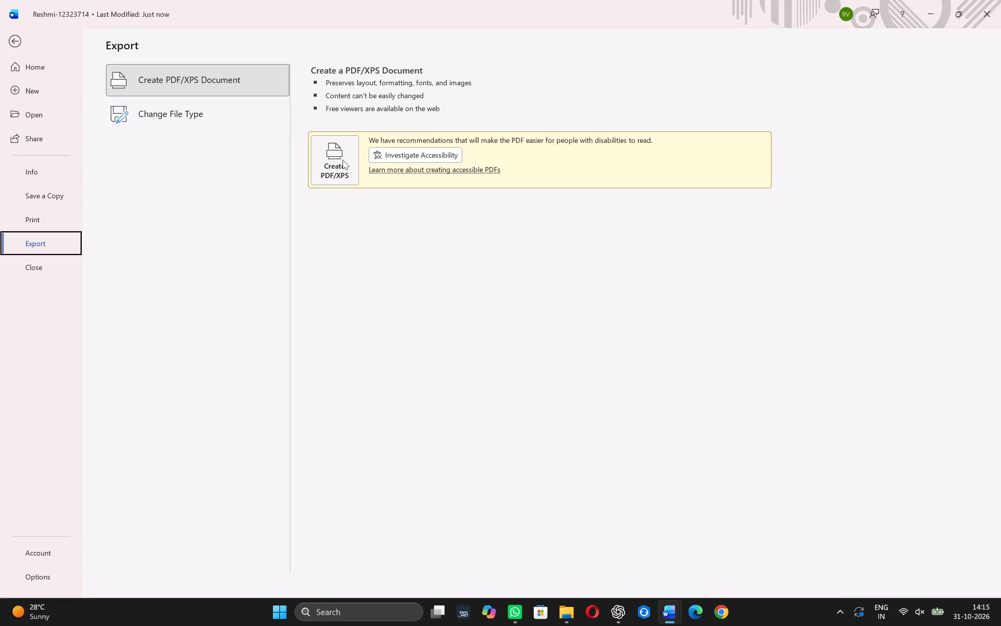
drag(348, 156, 346, 161)
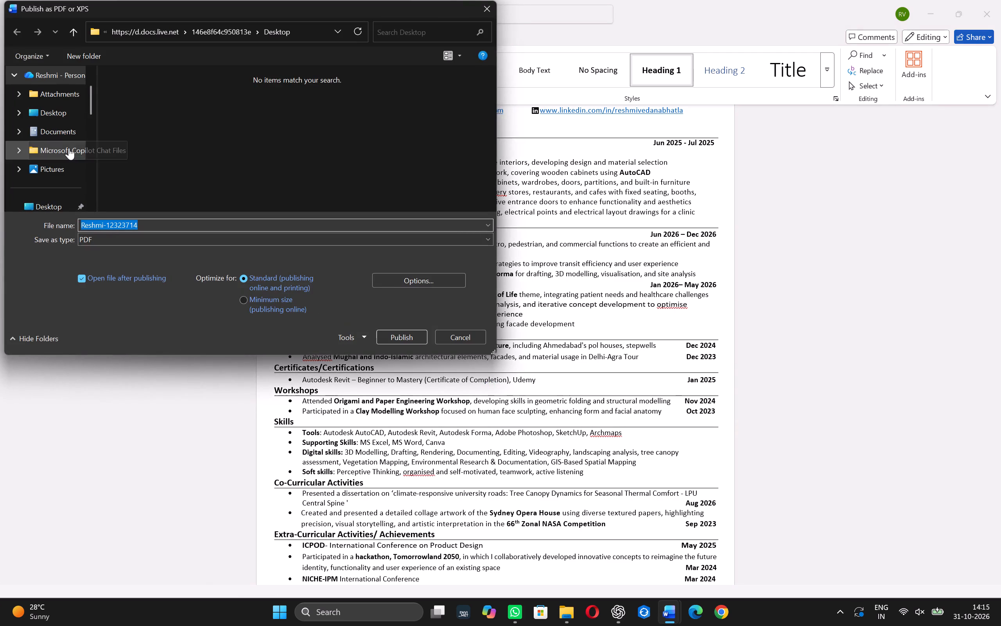
click(66, 131)
scroll(145, 198, down, 1)
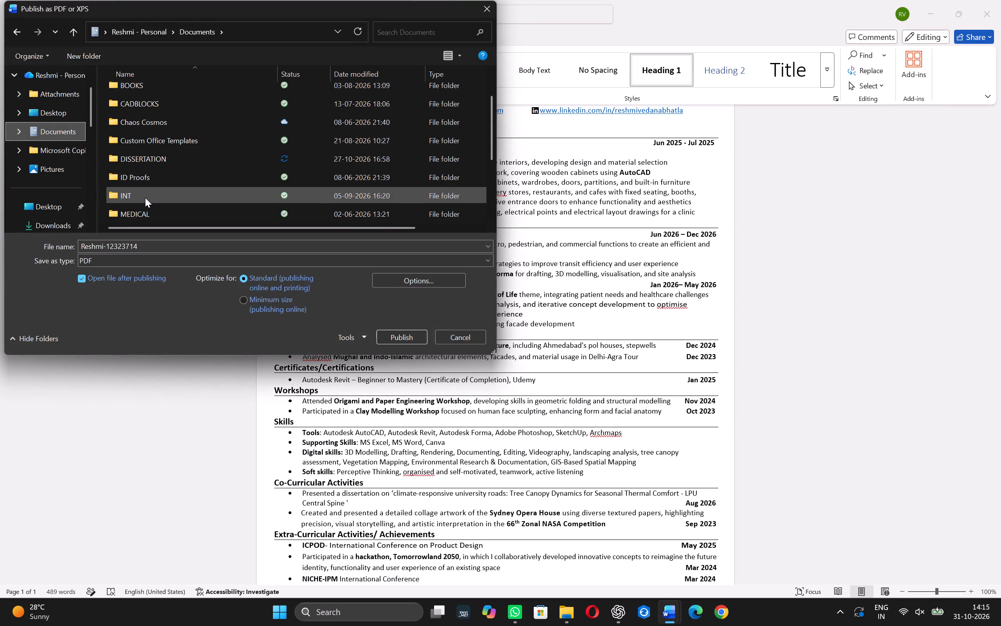
scroll(145, 198, down, 2)
double_click(160, 183)
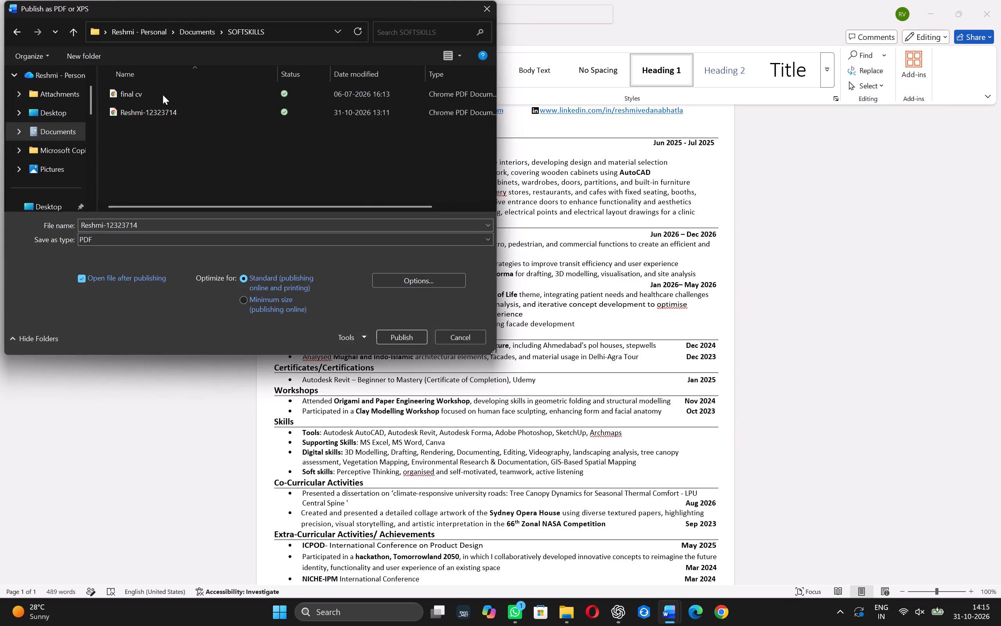
click(163, 95)
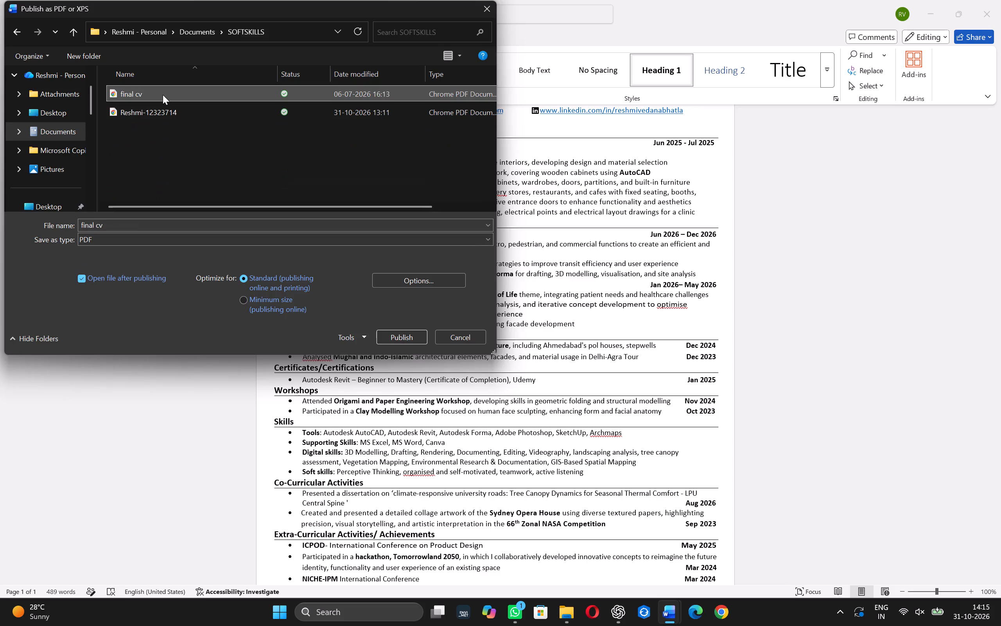
click(163, 133)
click(233, 109)
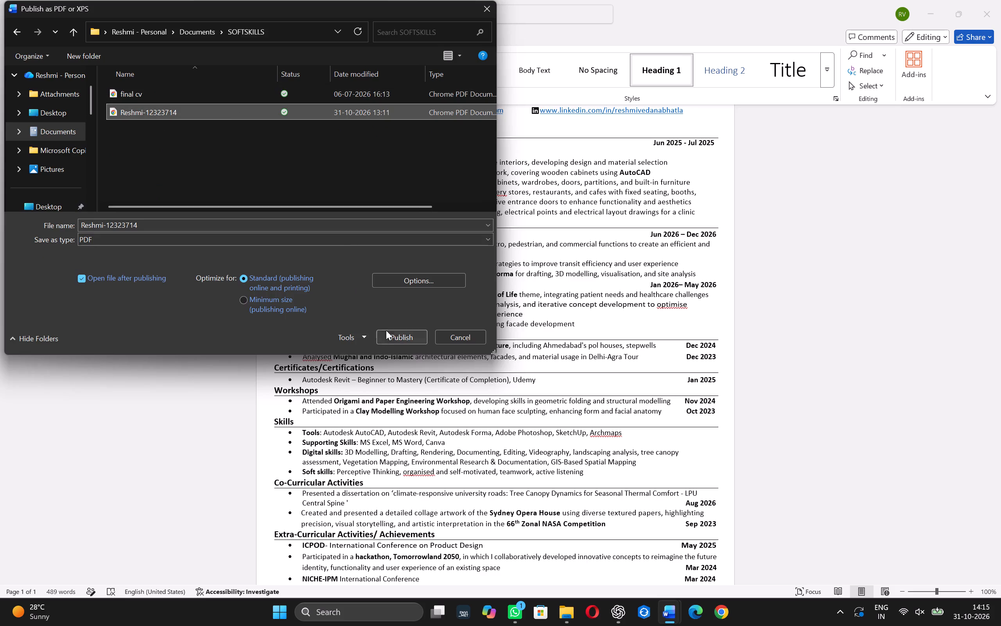
click(388, 335)
click(529, 304)
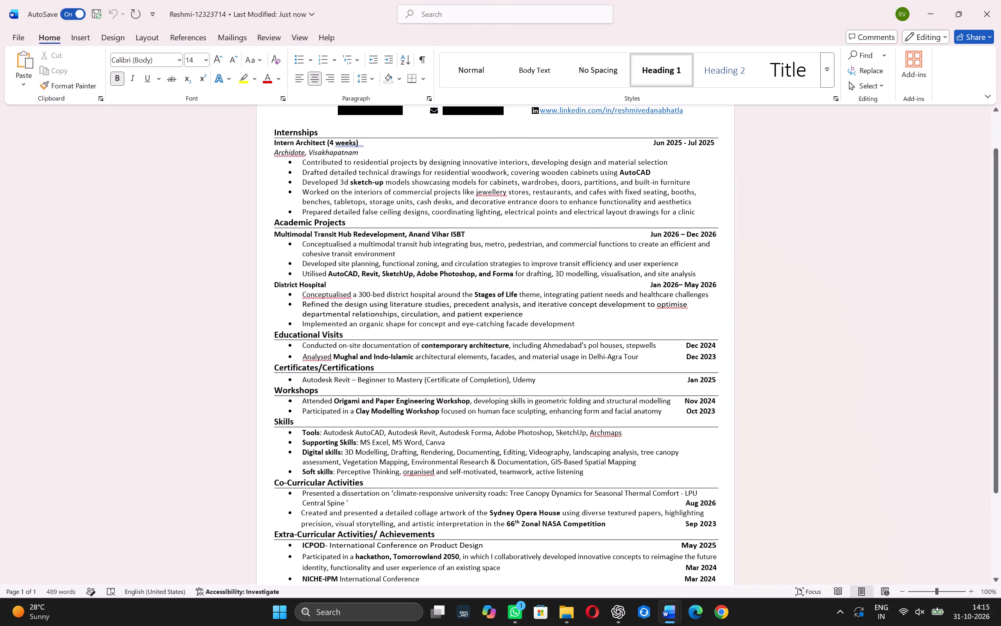
Review the exported resume PDF in Chrome from the Education section up to the header.
scroll(658, 369, down, 6)
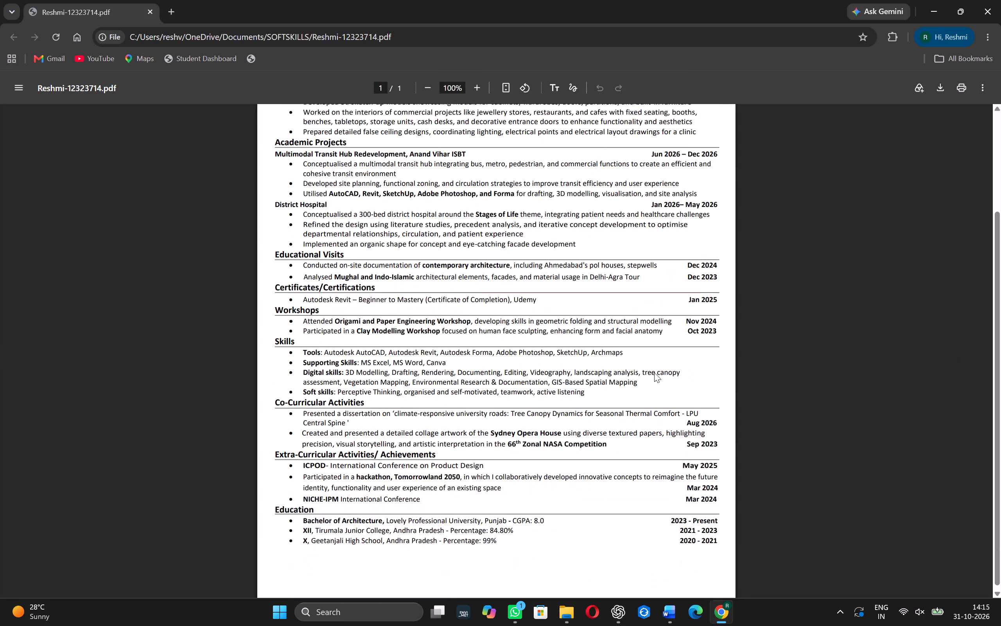
scroll(637, 398, down, 5)
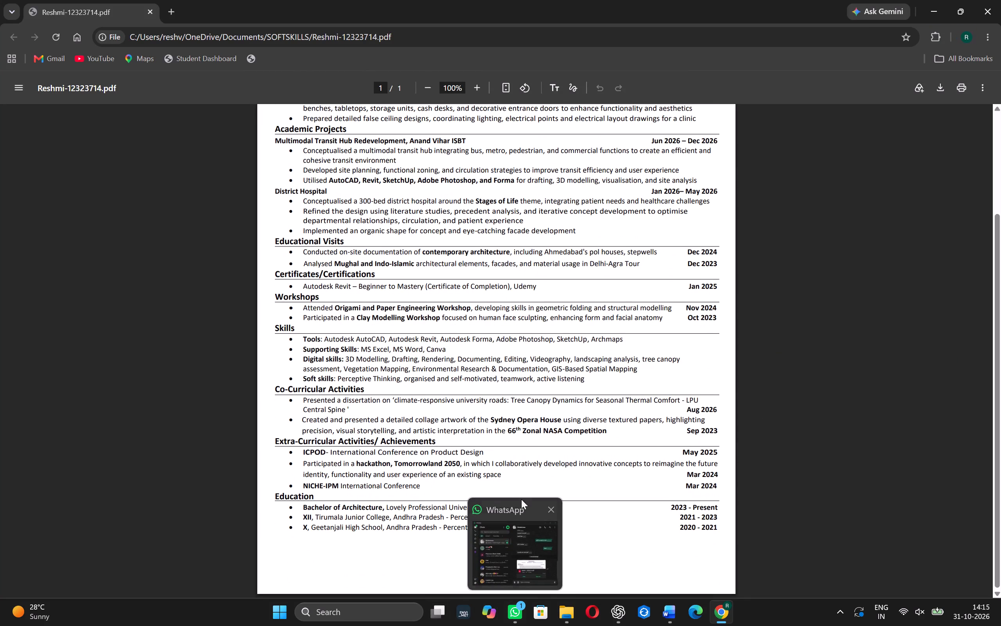
scroll(524, 488, up, 4)
scroll(524, 487, down, 5)
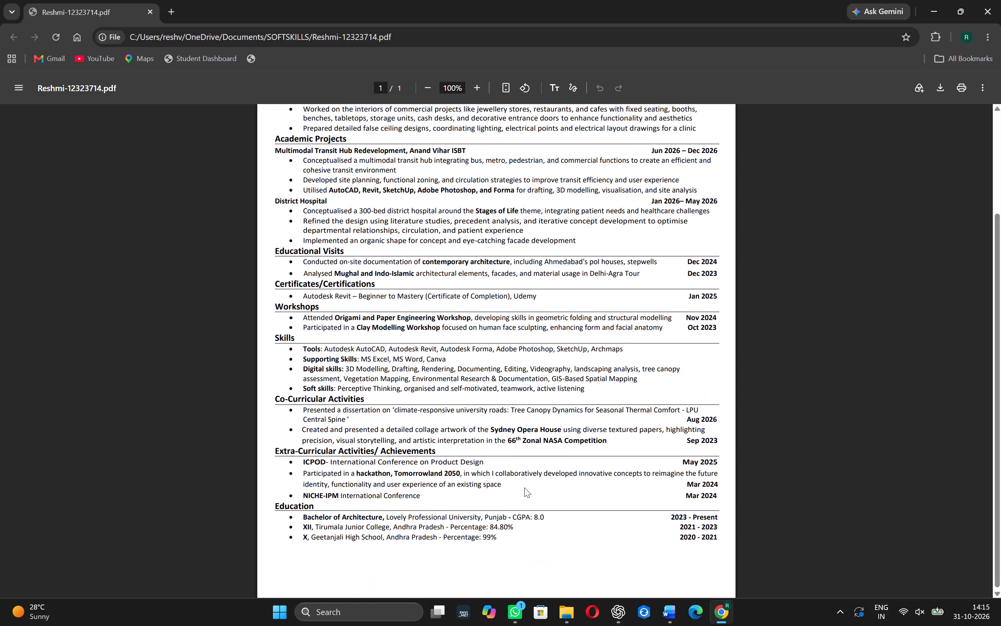
scroll(524, 487, up, 5)
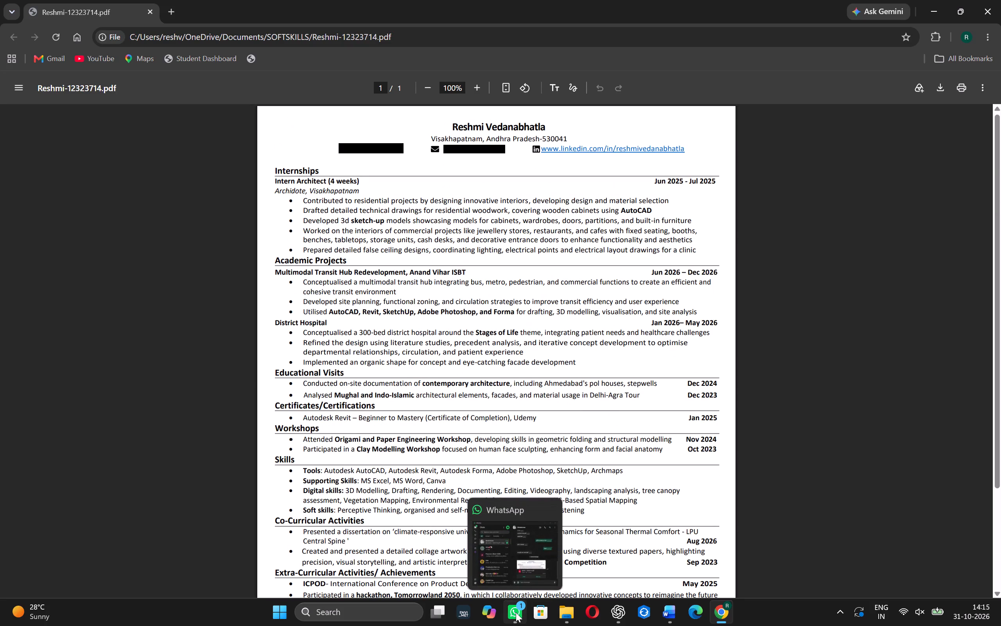
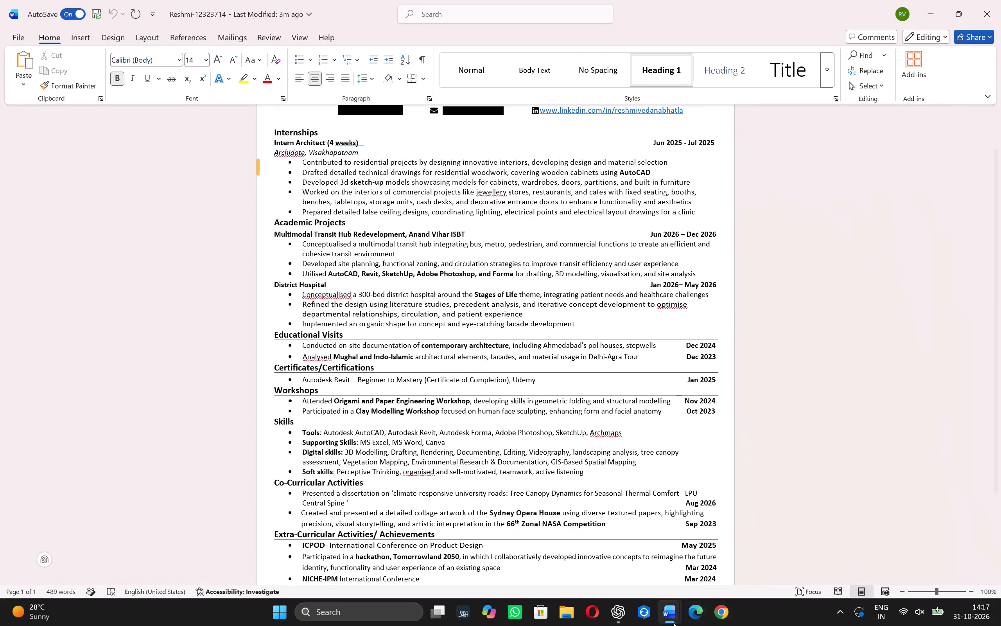
Switch to File Explorer and open the Documents > SOFTSKILLS folder.
click(574, 613)
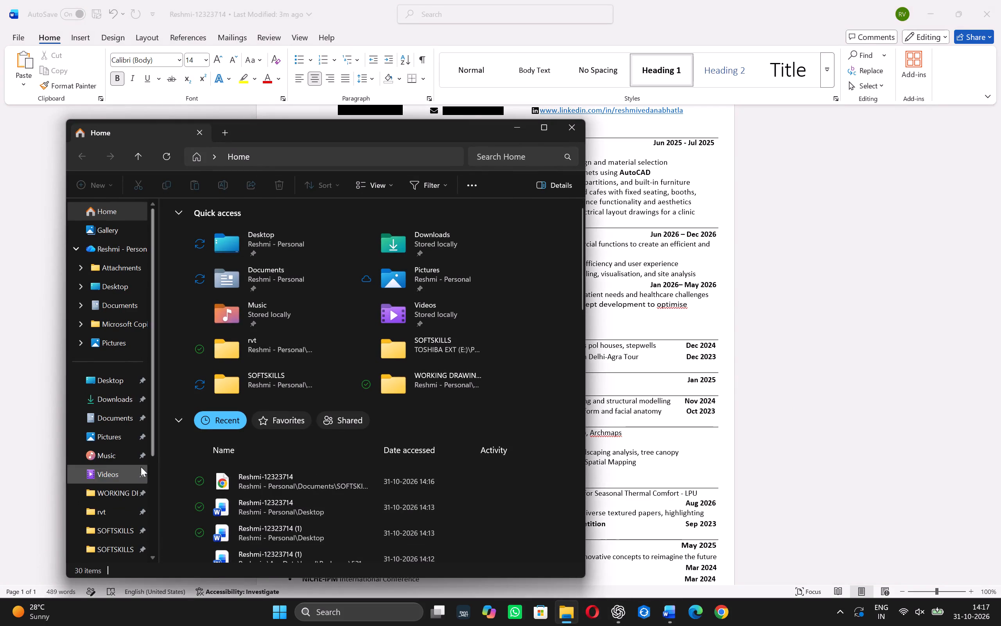
double_click(121, 421)
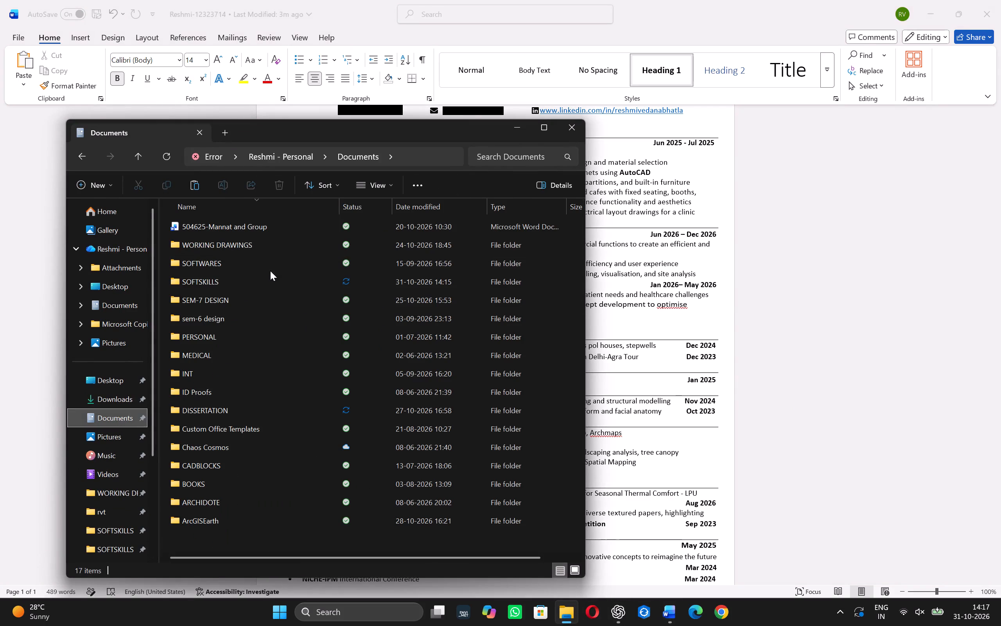
double_click(267, 275)
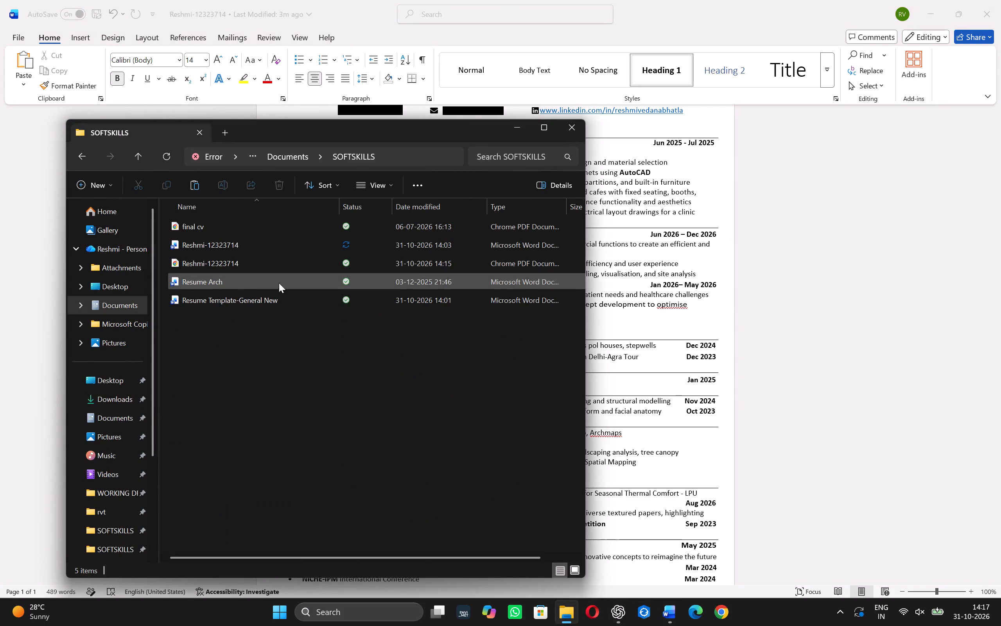
Close the two open Word windows showing the resume, leaving the SOFTSKILLS folder window open.
click(985, 3)
click(956, 0)
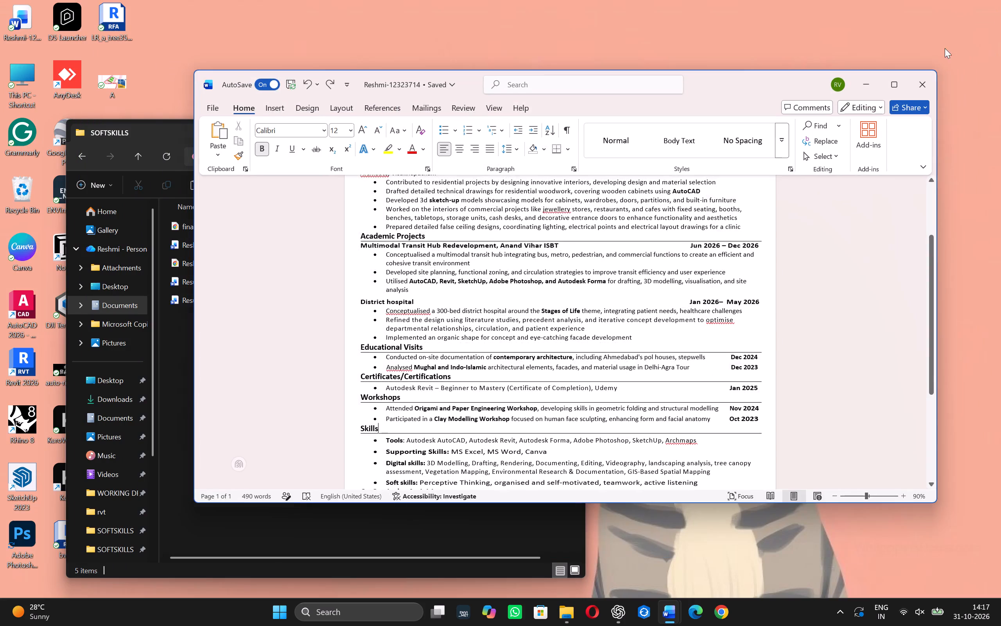
click(917, 79)
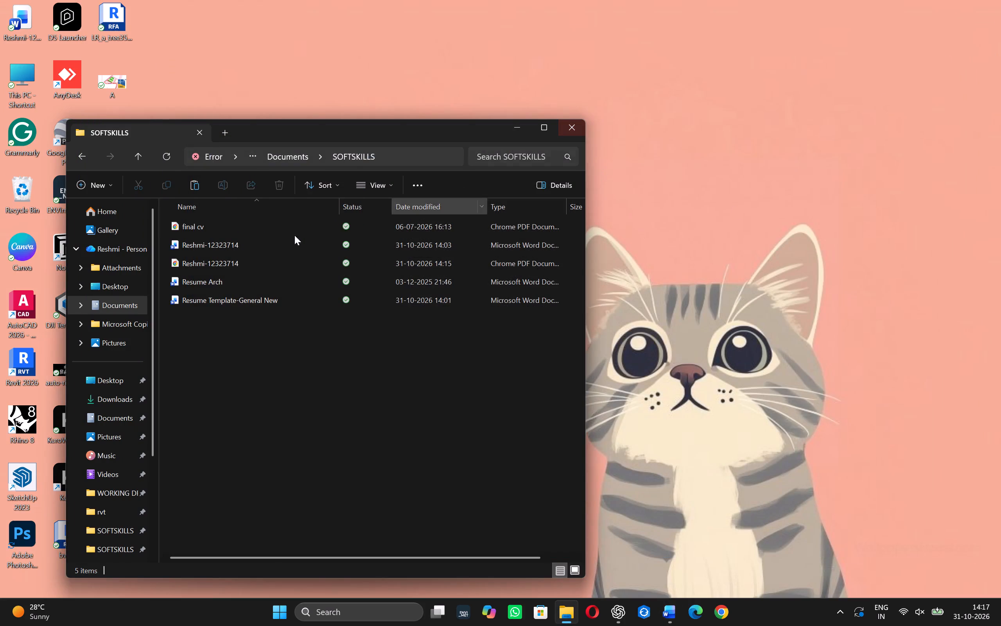
Open the resume's Word copy from the SOFTSKILLS folder, check its content down to the Education section, and close it.
double_click(268, 246)
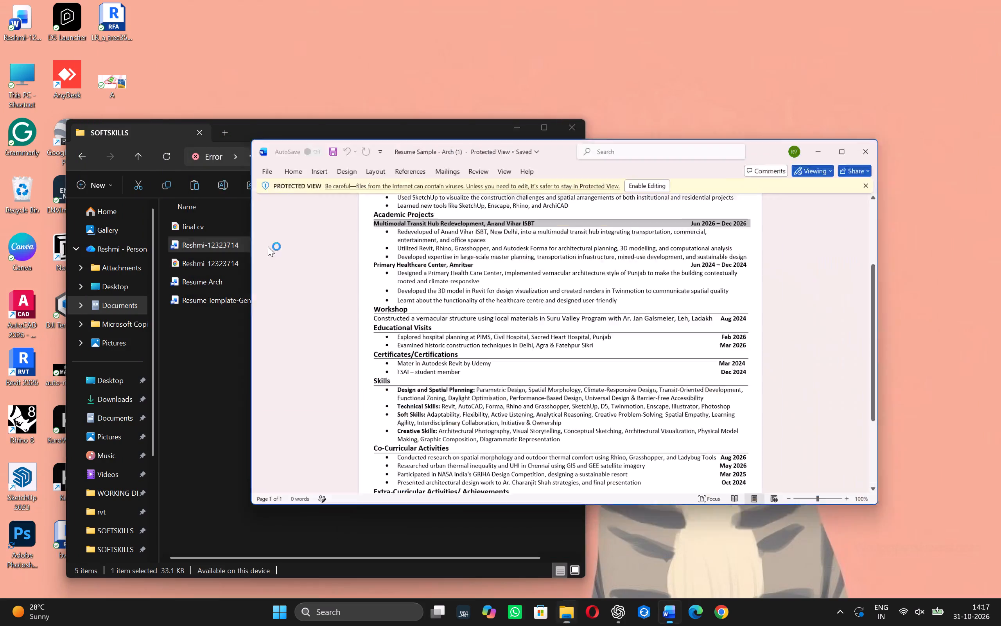
scroll(485, 353, down, 4)
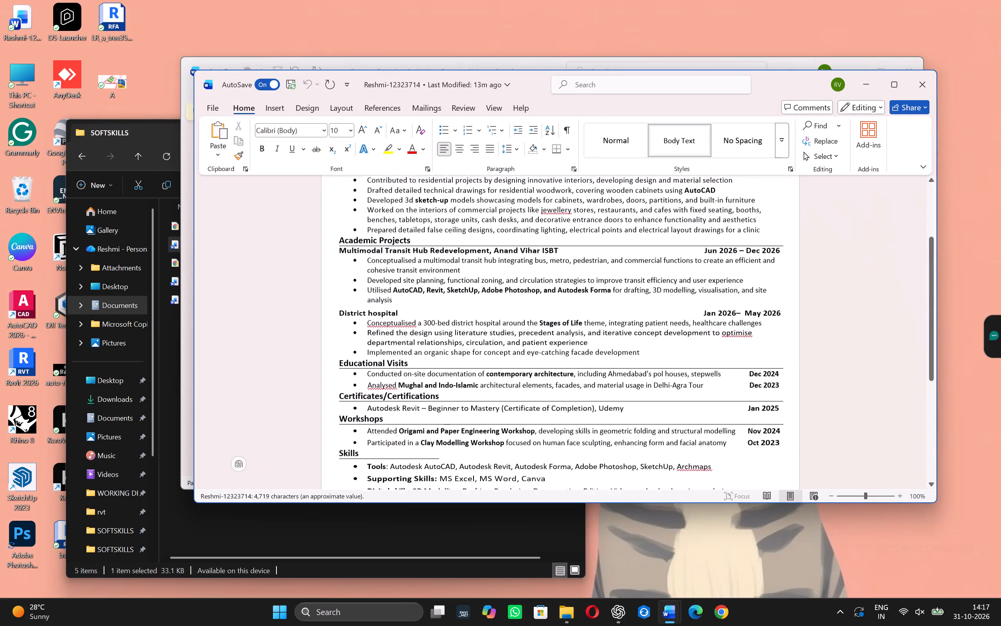
scroll(485, 353, down, 11)
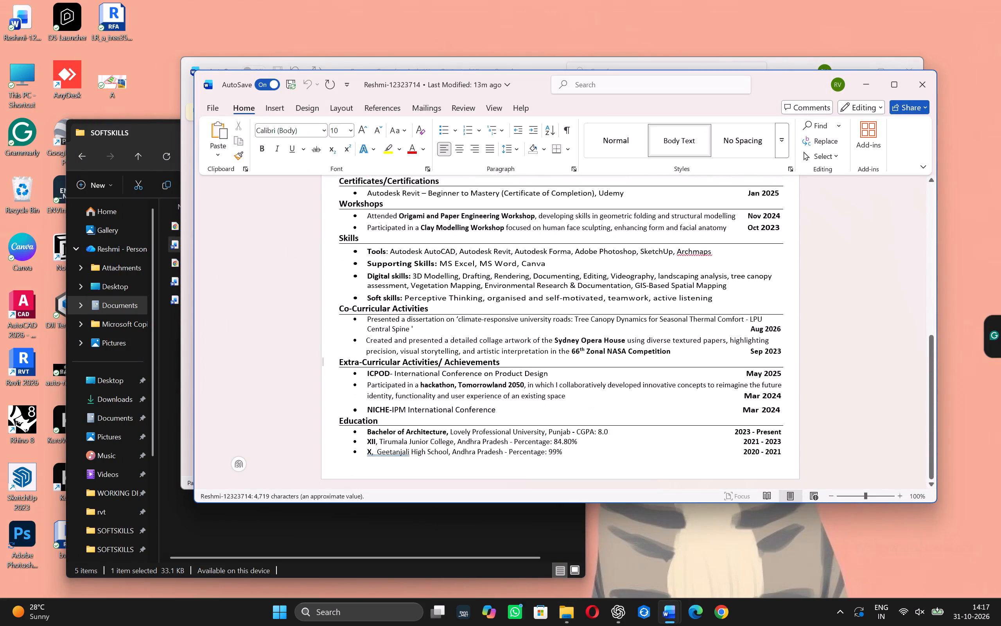
click(929, 84)
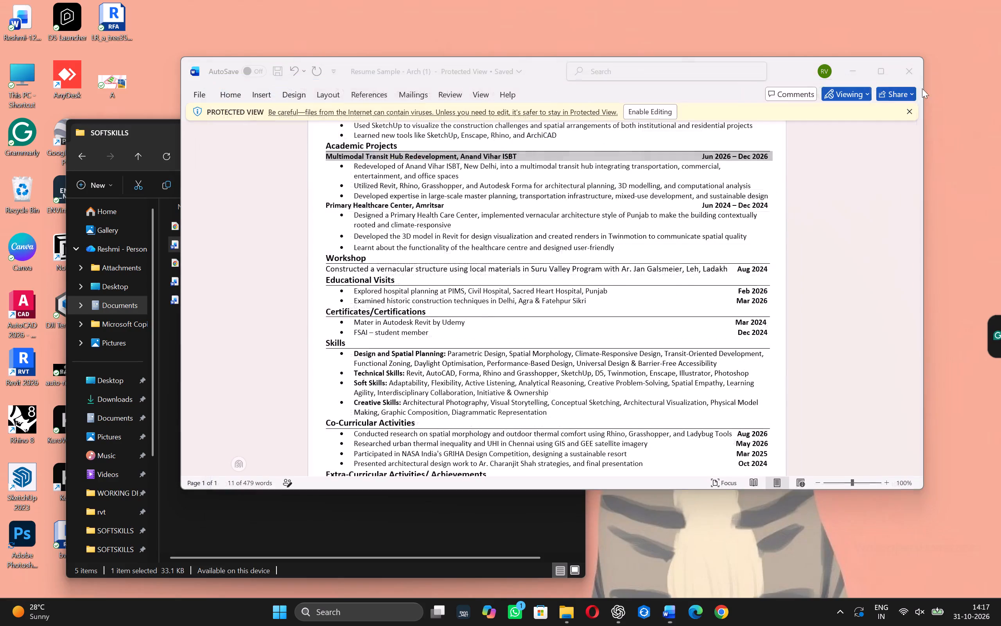
Check the read-only Resume Sample - Arch (1) document from the header down to the Education section, and close it.
scroll(723, 327, up, 6)
scroll(809, 284, up, 4)
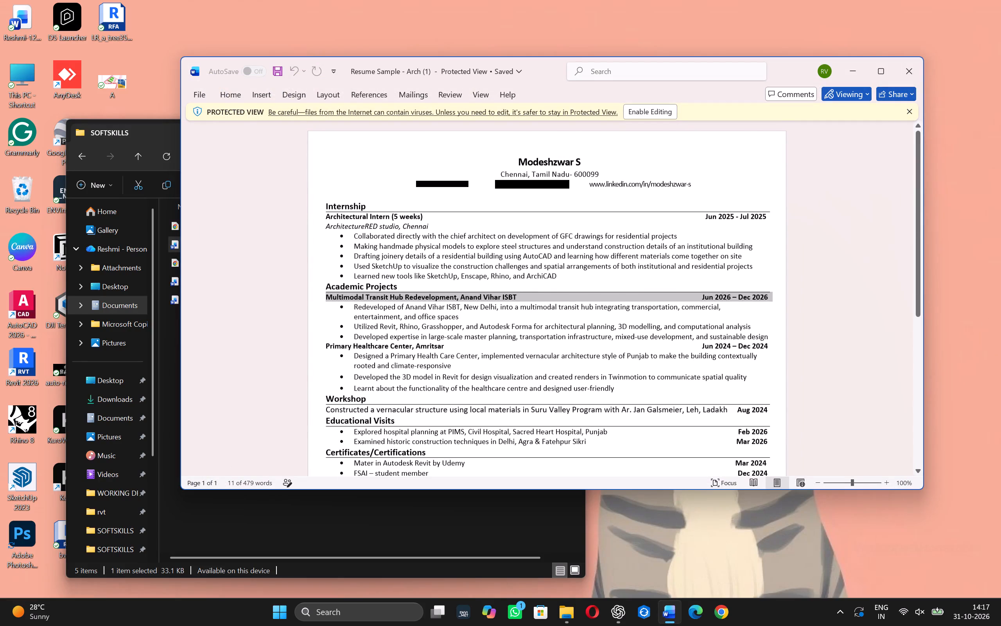
scroll(638, 264, down, 4)
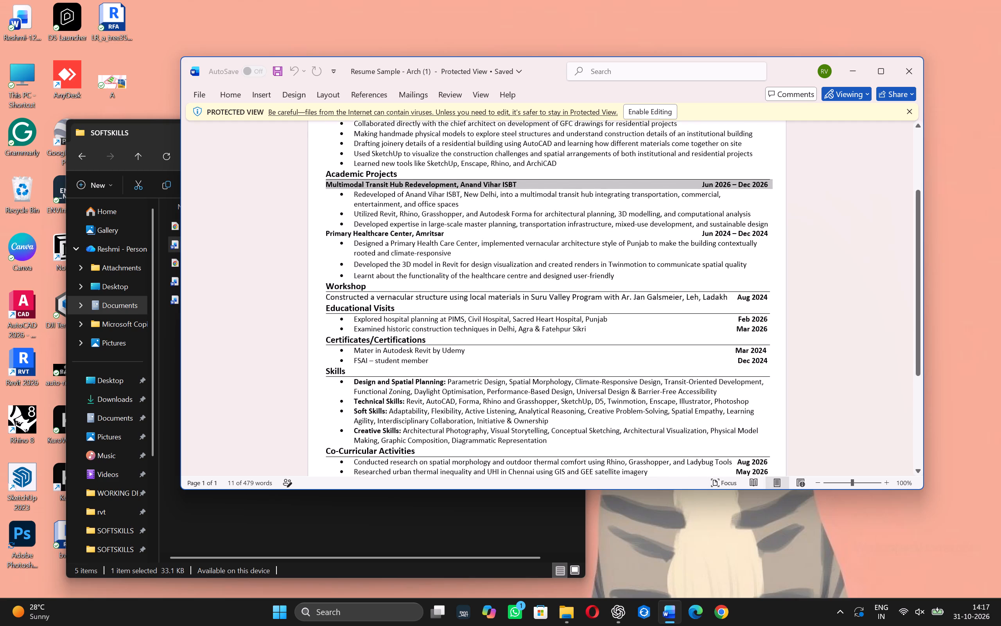
scroll(590, 347, down, 11)
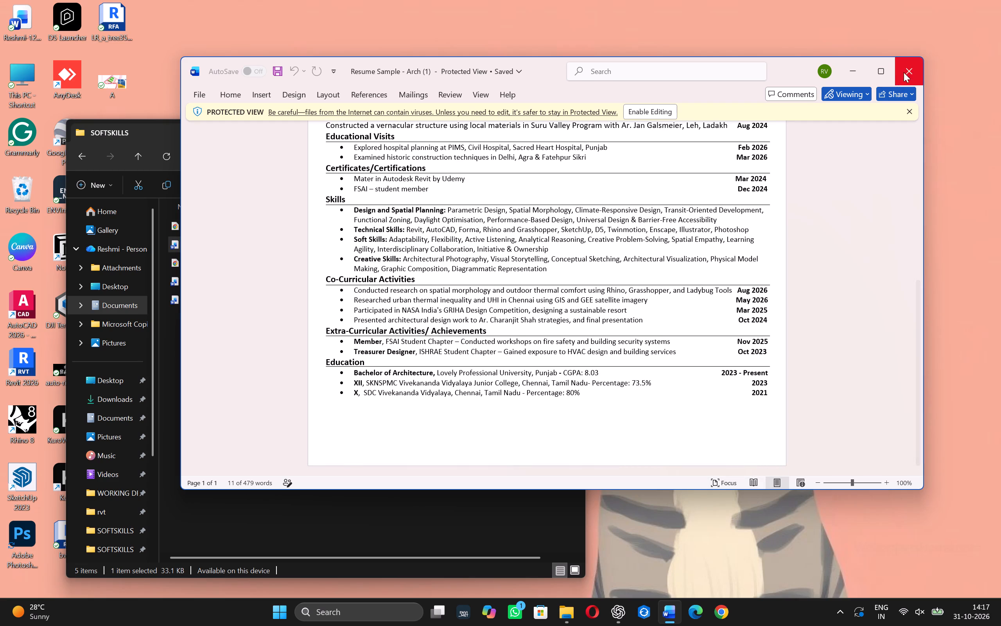
click(904, 72)
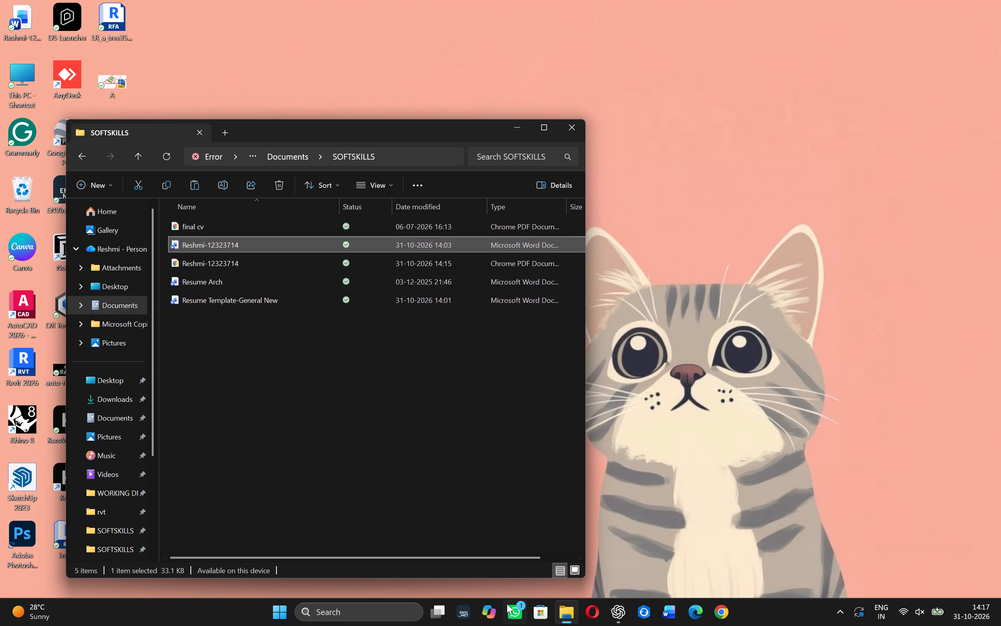
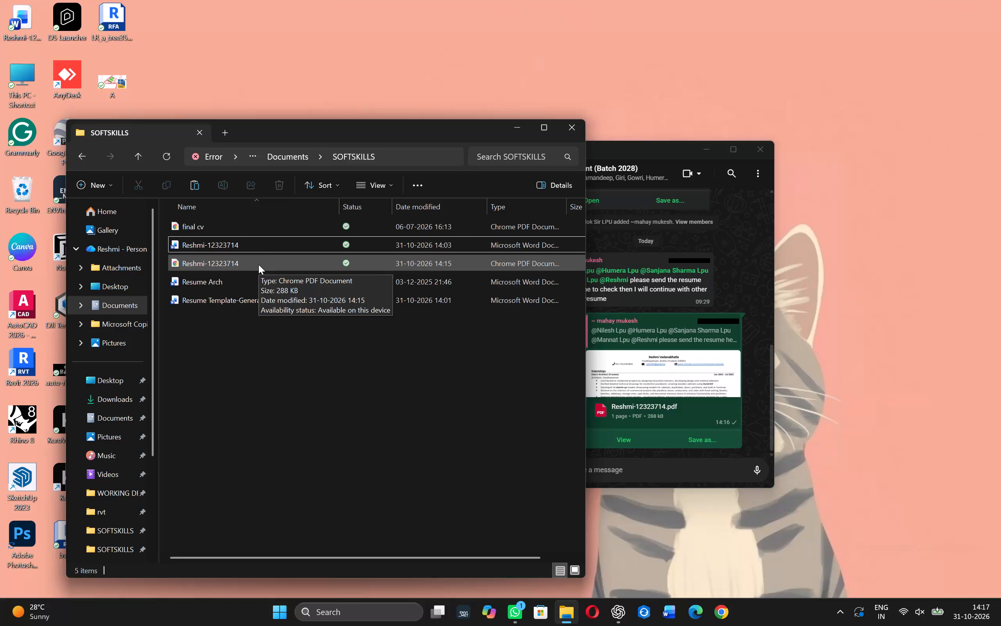
Reopen the resume's Word copy from the SOFTSKILLS folder, look through it to the Education section, and close it.
double_click(280, 244)
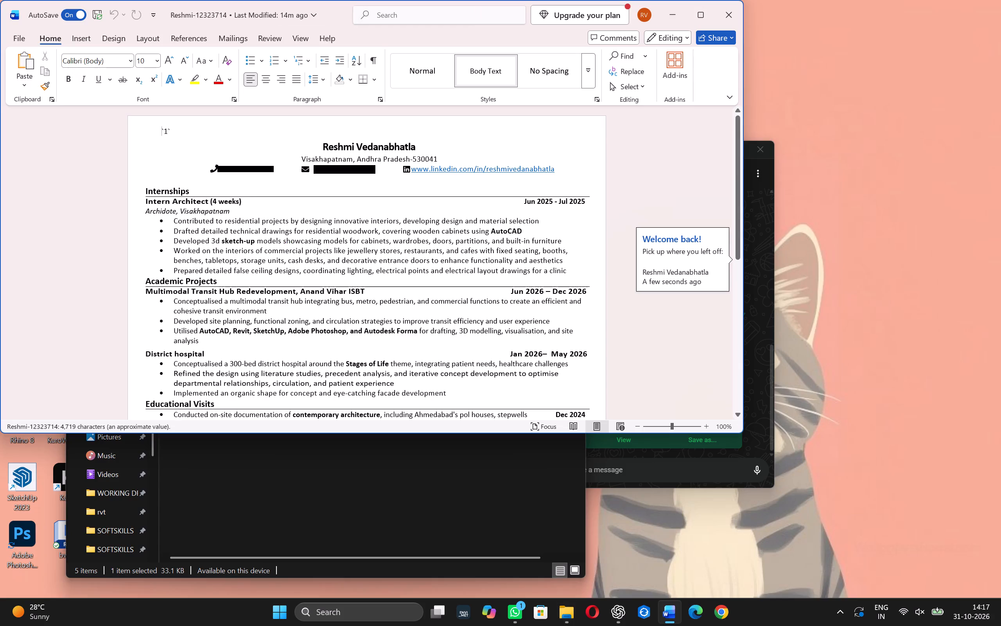
scroll(366, 377, down, 14)
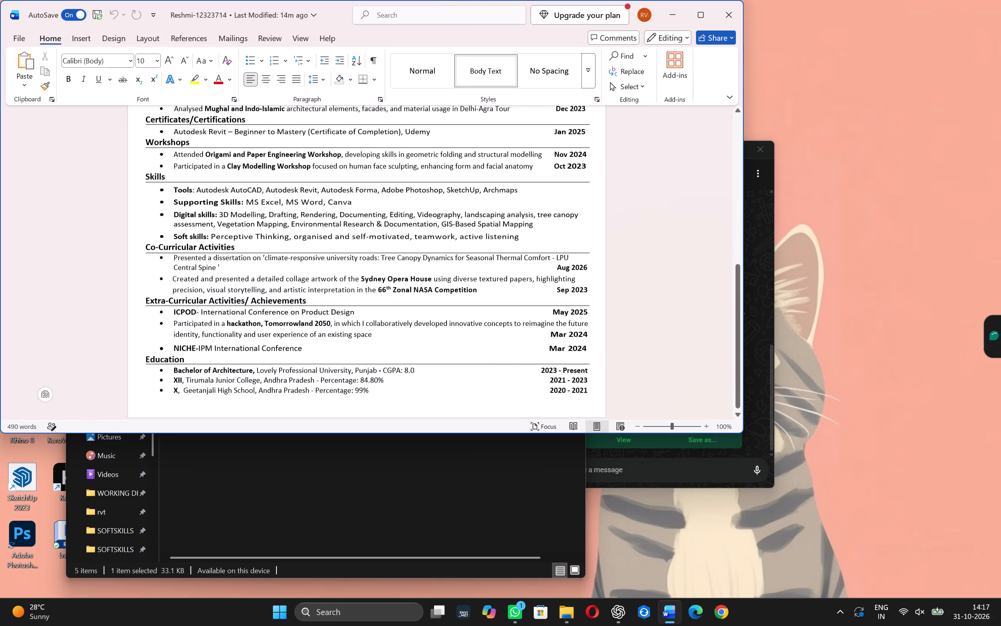
scroll(366, 377, down, 3)
click(730, 5)
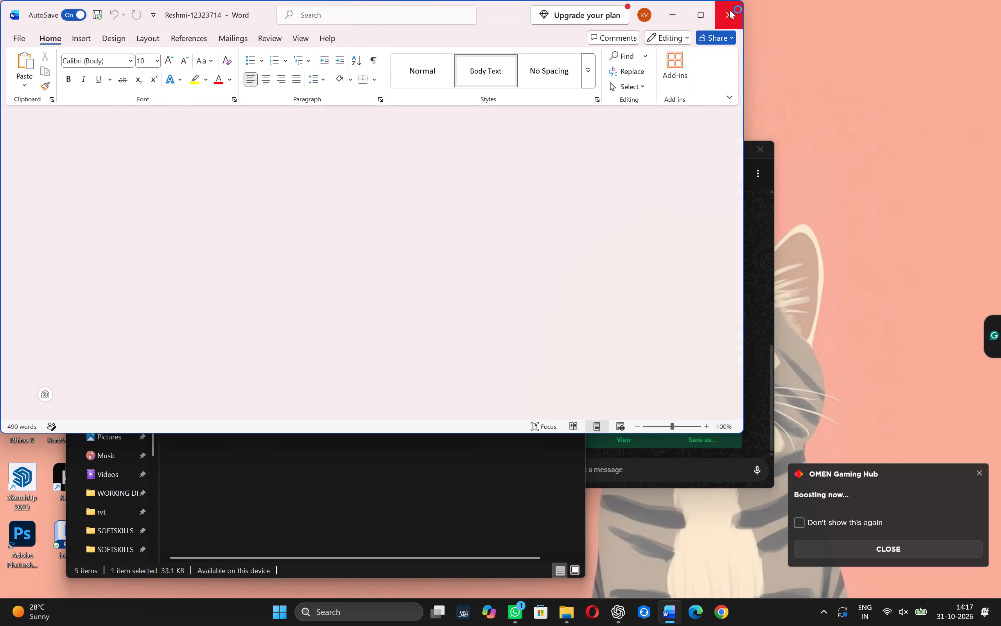
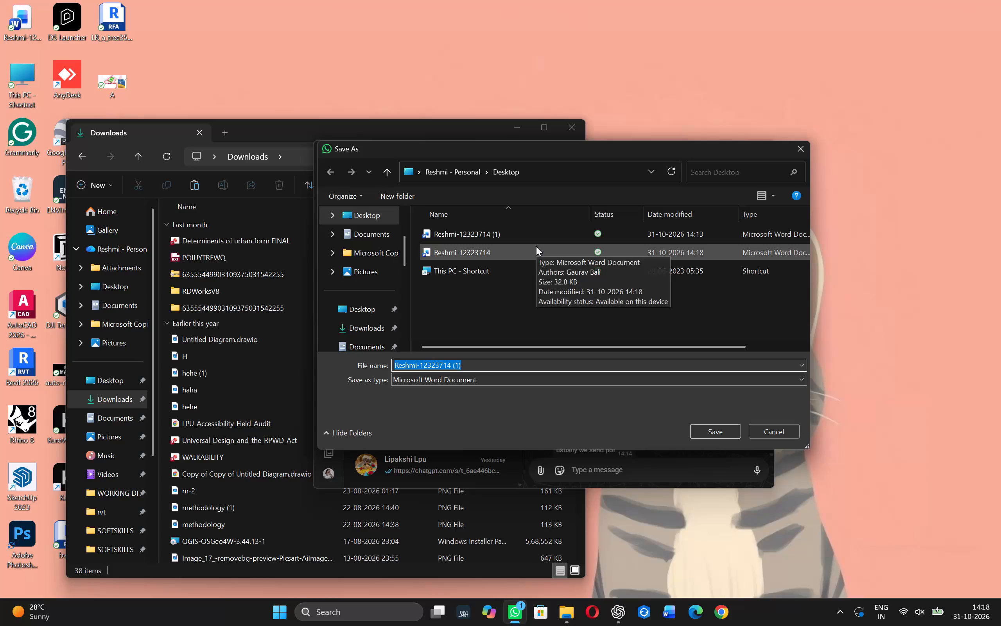
Close the Downloads window and delete the resume's Word copy ending in "(1)" from the desktop.
click(631, 100)
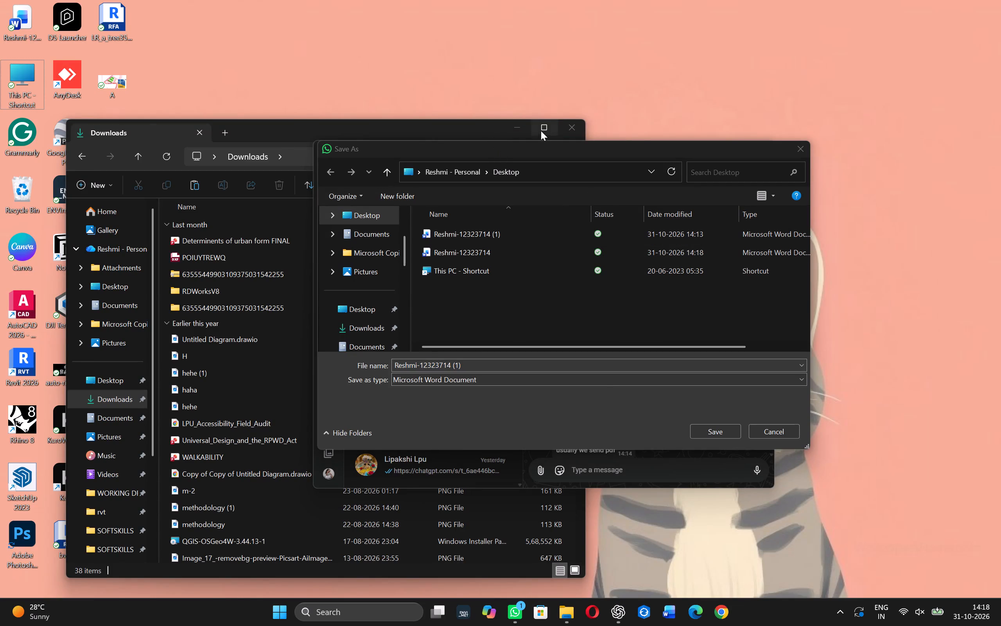
click(573, 128)
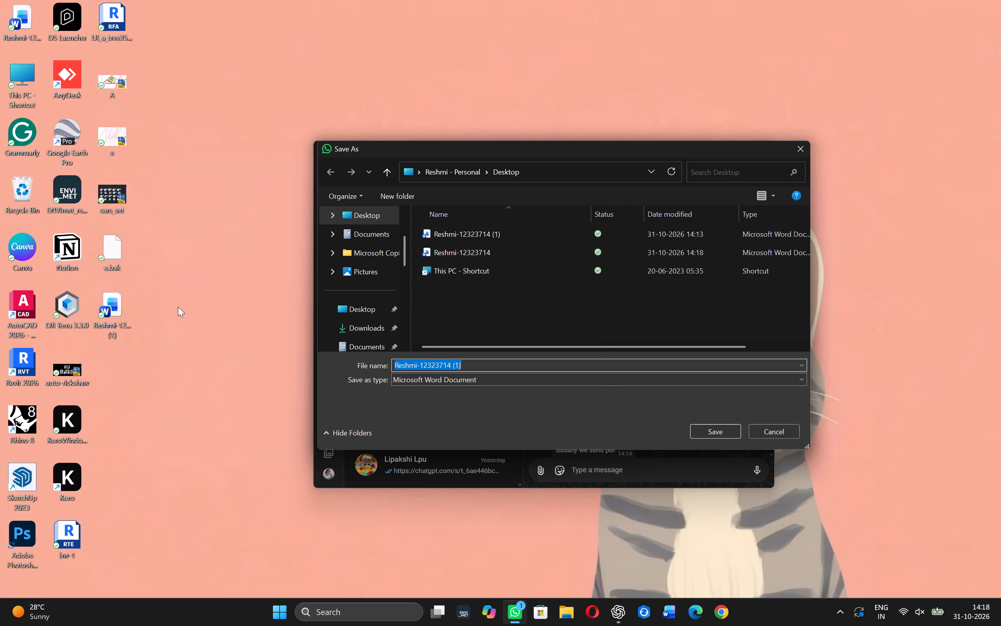
drag(139, 305, 139, 306)
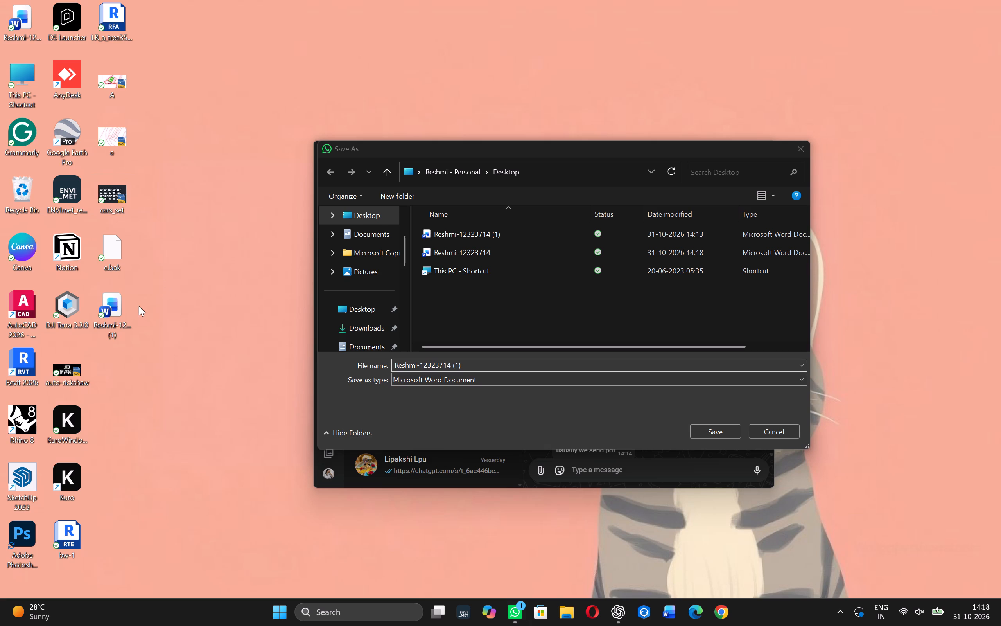
drag(139, 306, 114, 363)
key(Delete)
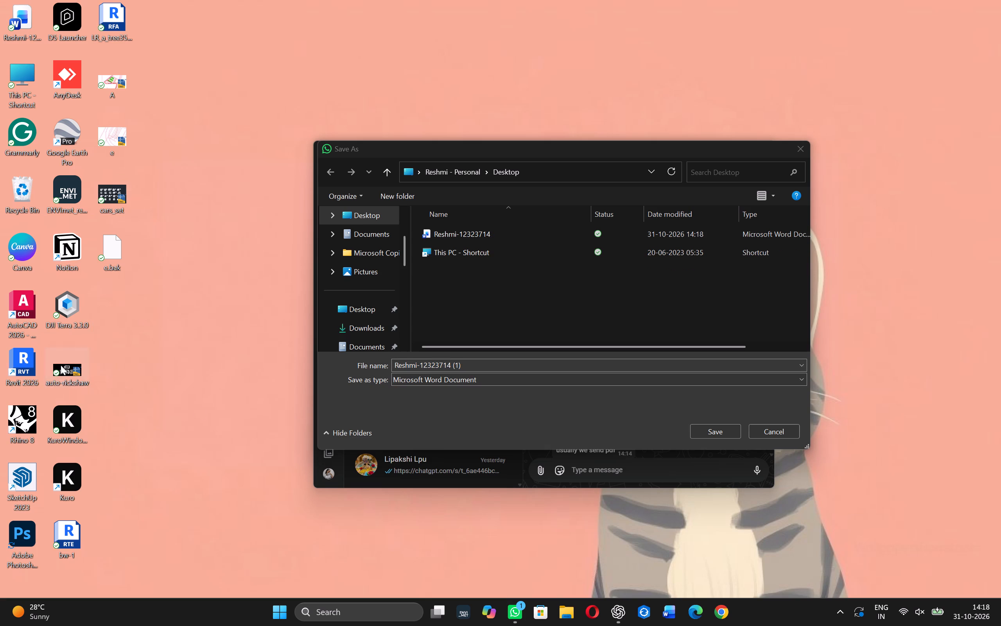
Save the WhatsApp resume document in Documents > SOFTSKILLS, removing the " (1)" suffix from its file name.
click(382, 343)
scroll(490, 295, down, 4)
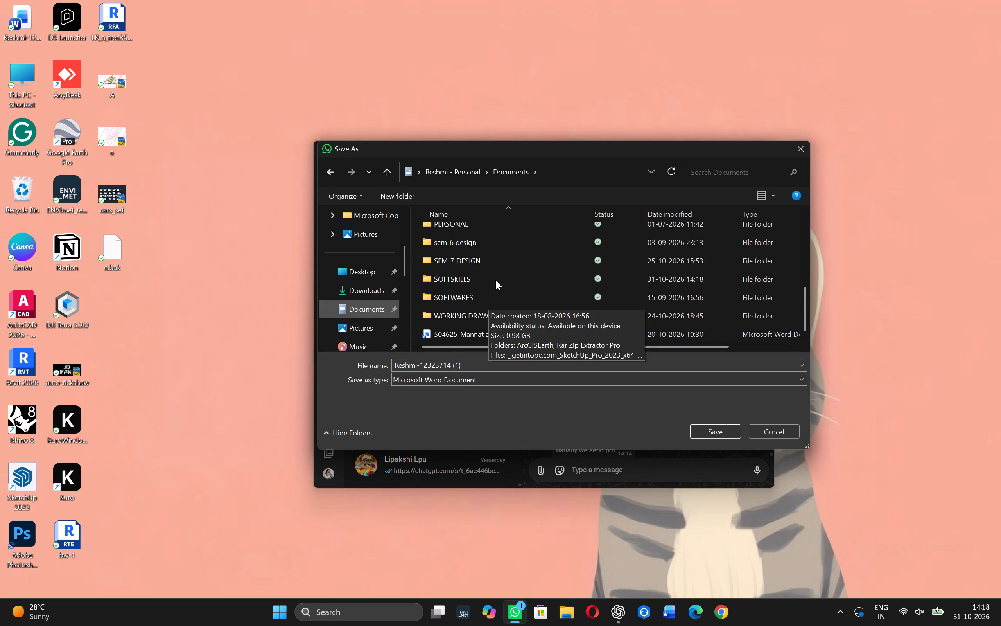
double_click(495, 279)
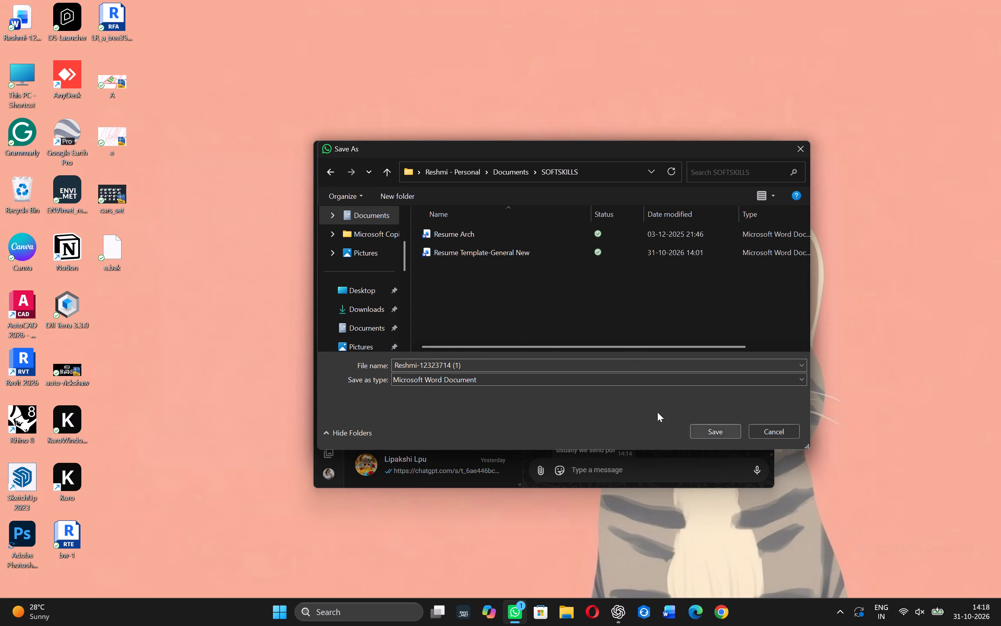
click(559, 367)
click(559, 367)
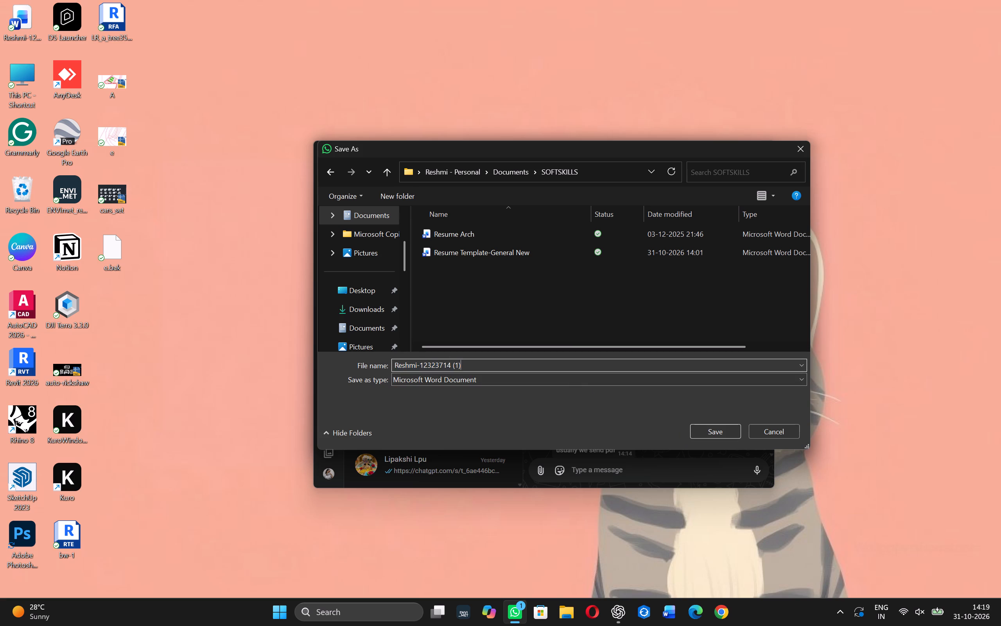
key(BackSpace)
key(BackSpace)
key(BackSpace)
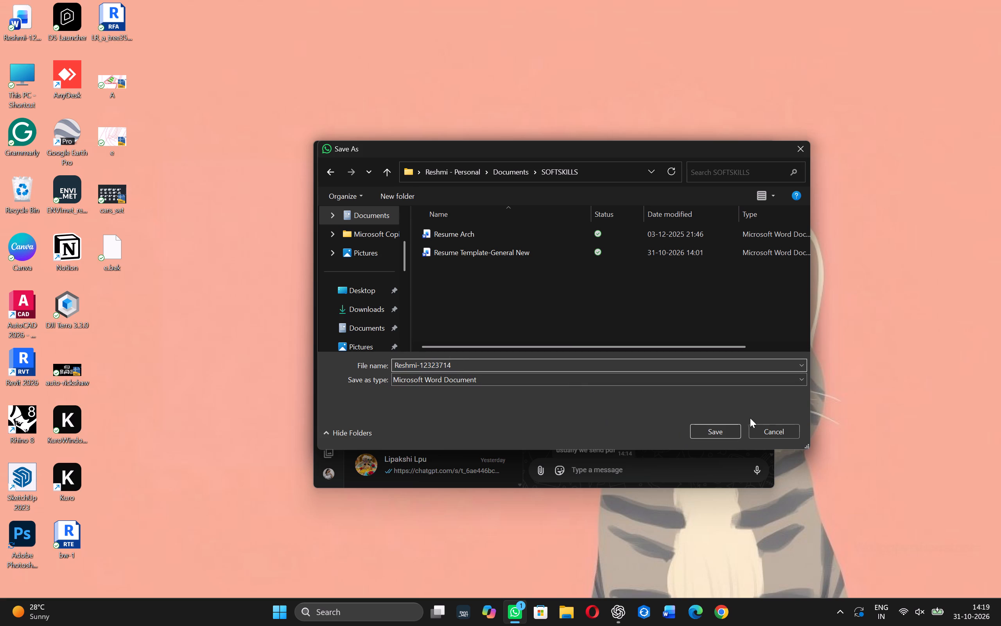
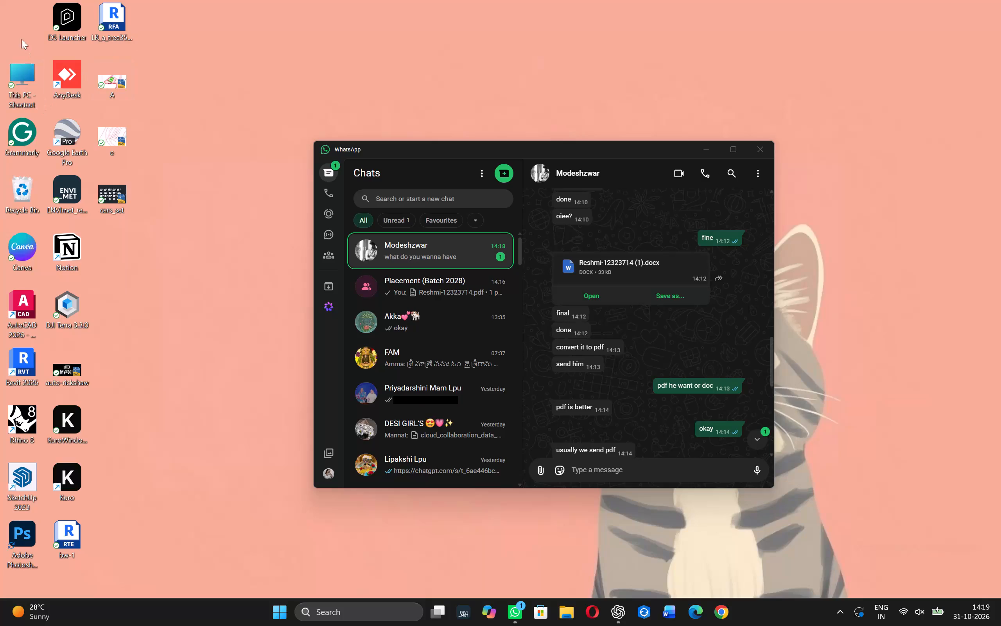
Shift the first column of desktop icons up one slot and place D5 Launcher at its bottom.
drag(11, 31, 0, 328)
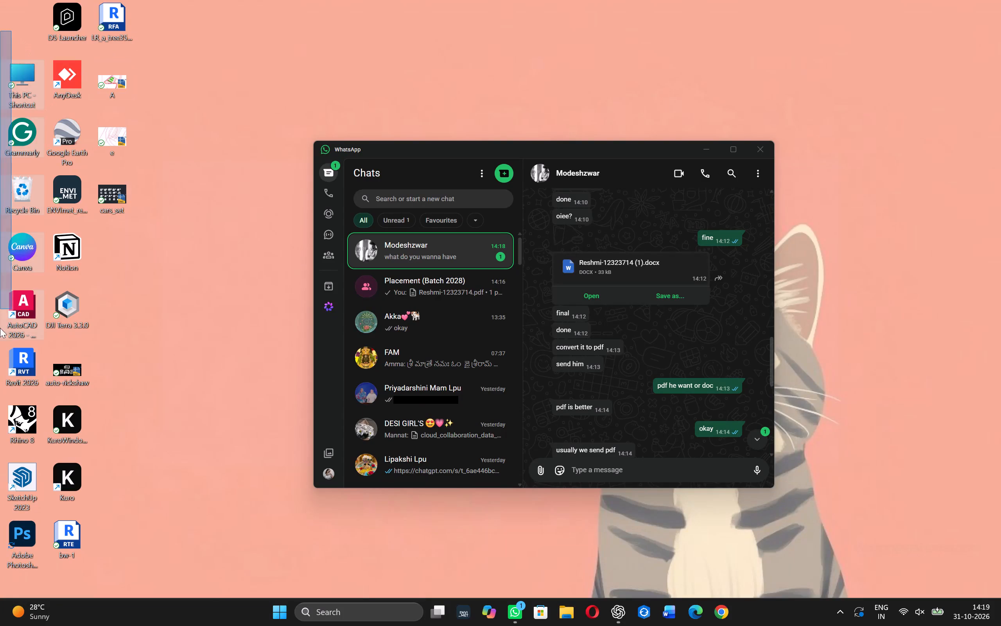
drag(0, 328, 17, 582)
drag(18, 74, 11, 23)
click(11, 23)
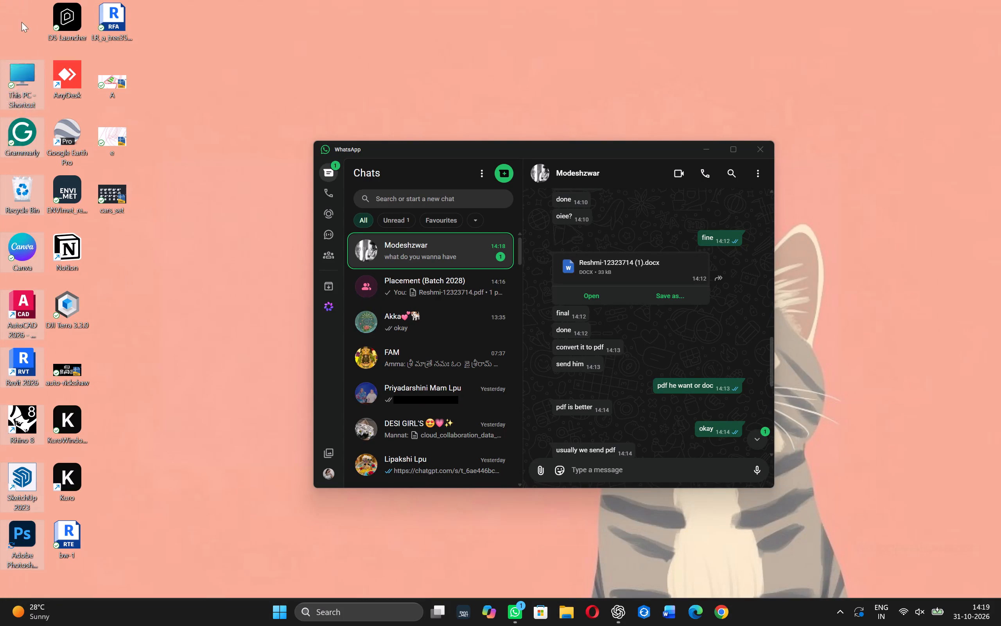
drag(61, 13, 22, 549)
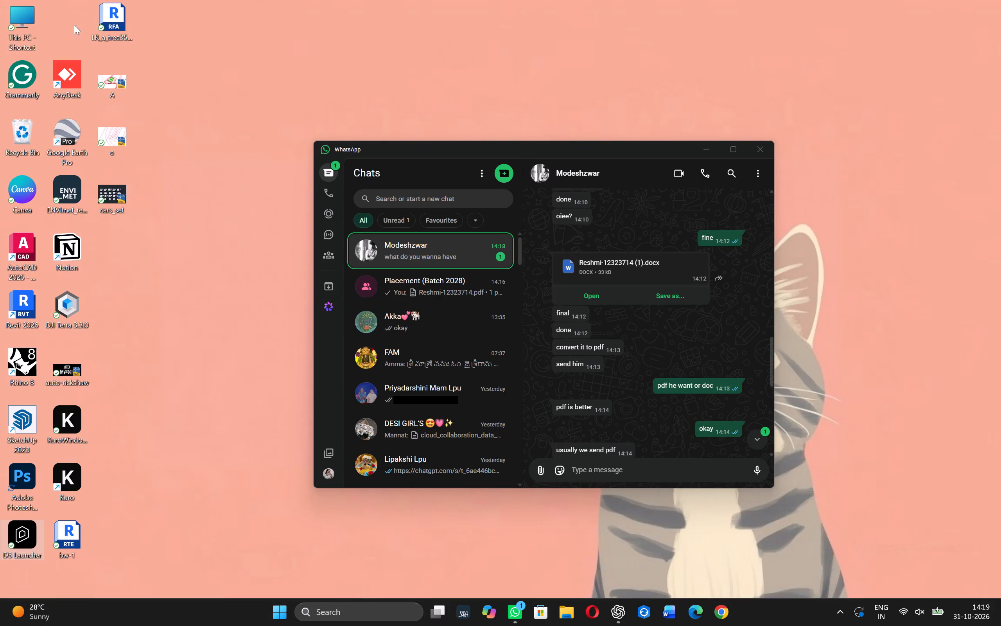
Shift the second column of desktop icons up one slot and place the tree RFA file at its bottom.
drag(74, 25, 65, 560)
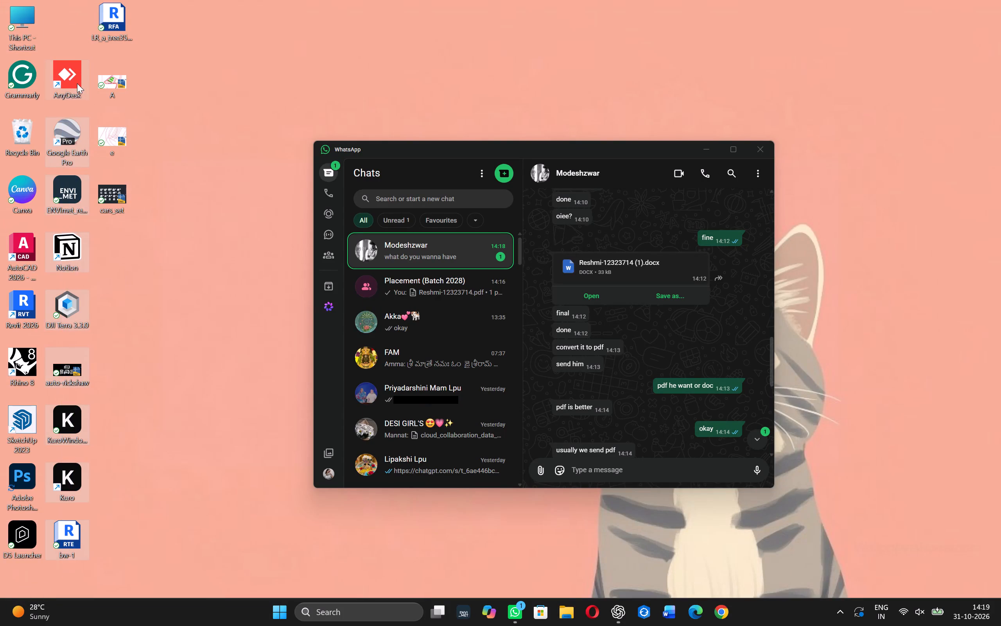
drag(77, 83, 76, 38)
drag(118, 20, 69, 539)
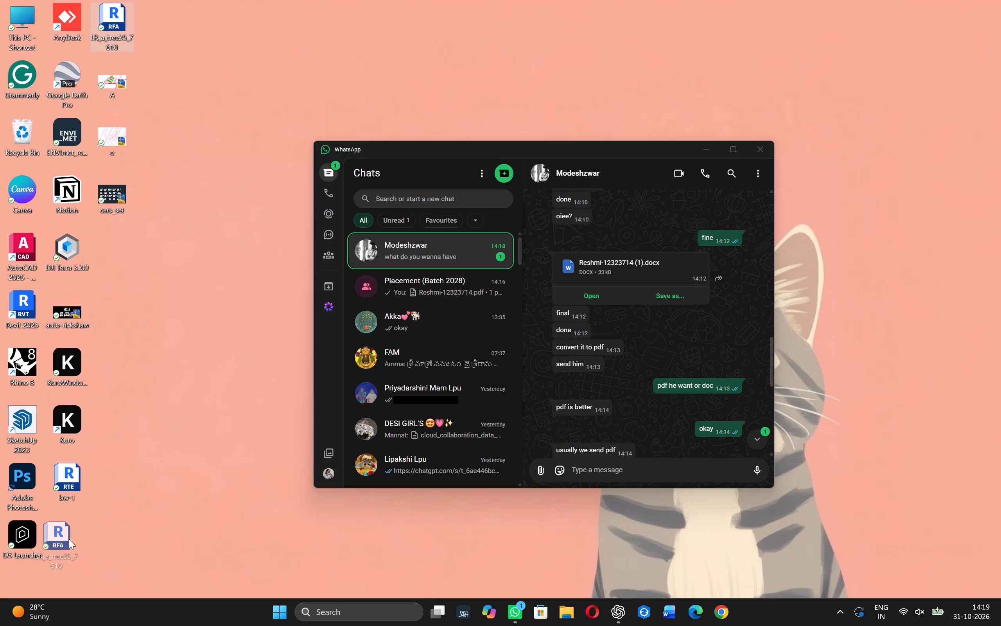
drag(69, 539, 73, 536)
click(152, 419)
Move the auto-rickshaw image out of the second desktop column and shift the two Kuro icons up one slot.
drag(176, 97, 83, 289)
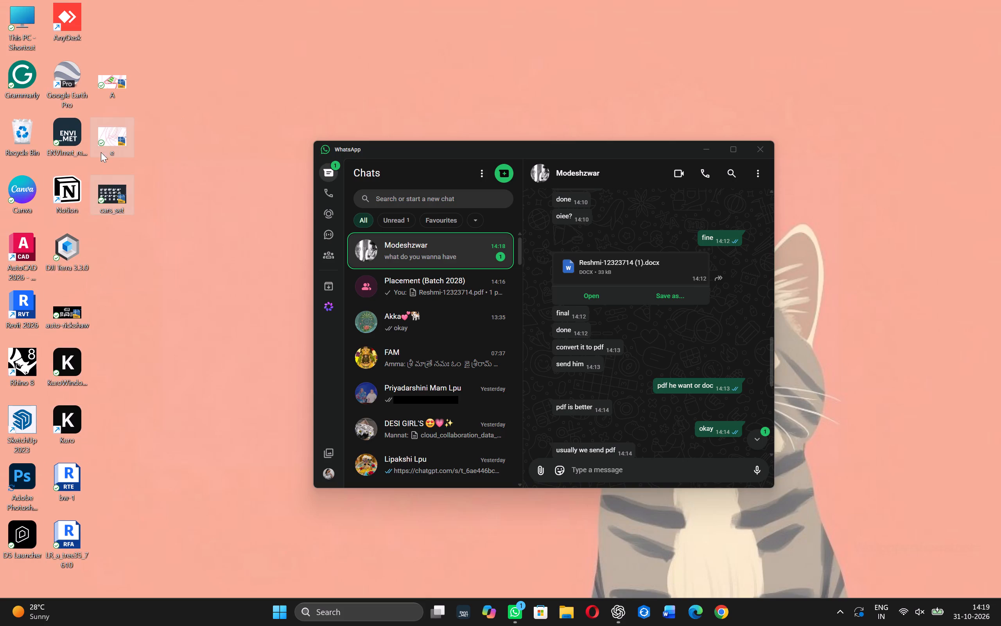
click(163, 80)
drag(59, 323, 145, 304)
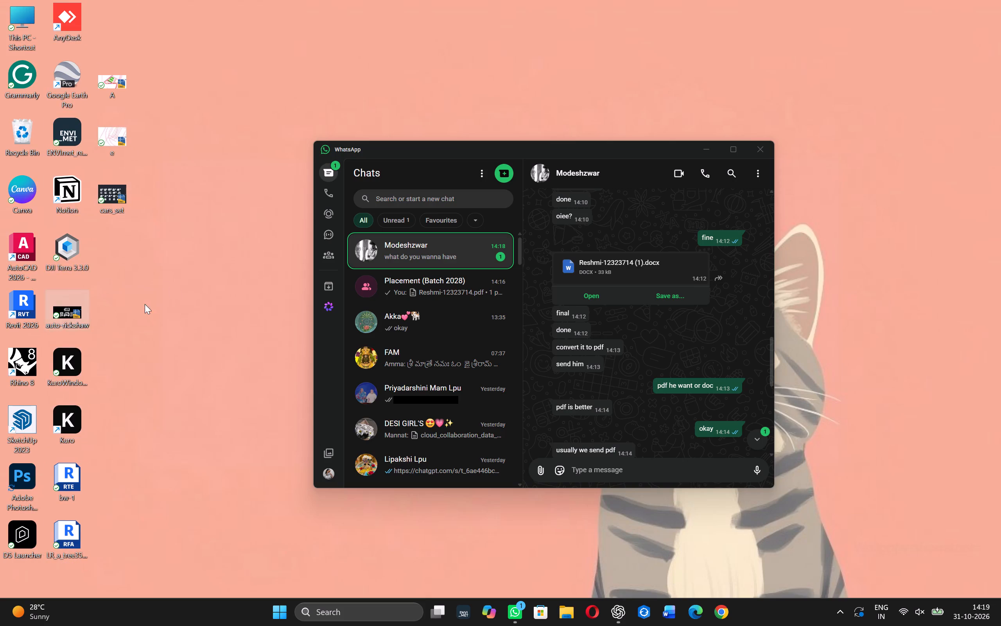
drag(100, 344, 66, 431)
drag(56, 375, 58, 323)
double_click(130, 371)
Delete the KuroWindo… item from the desktop, keeping the Kuro shortcut.
click(66, 313)
key(Delete)
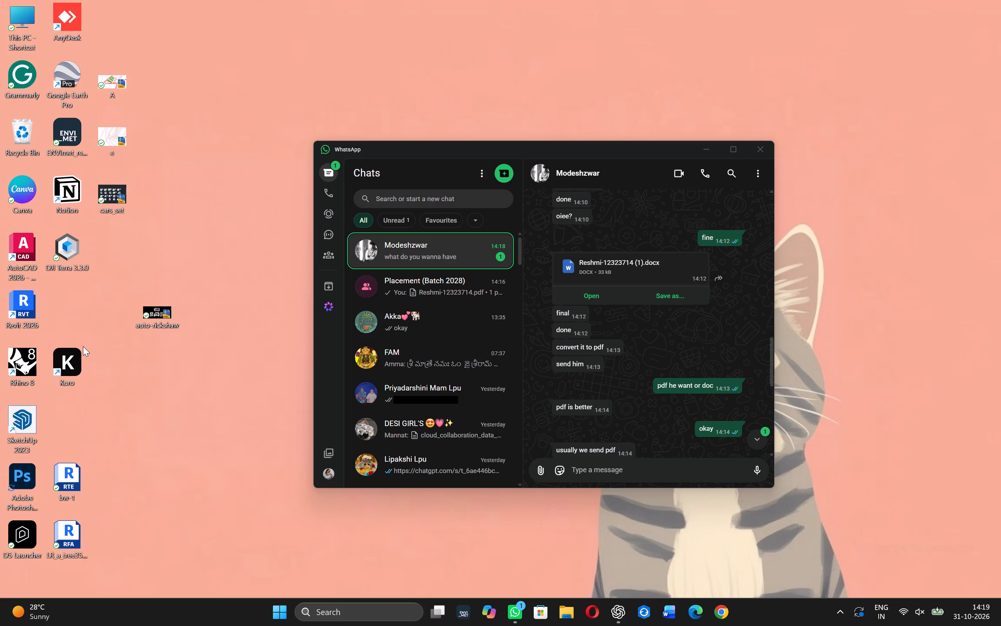
Fill the second desktop column without gaps, ordering Kuro, bw-1, the tree RFA file, auto-rickshaw and cars_set below DJI Terra.
drag(65, 366, 65, 305)
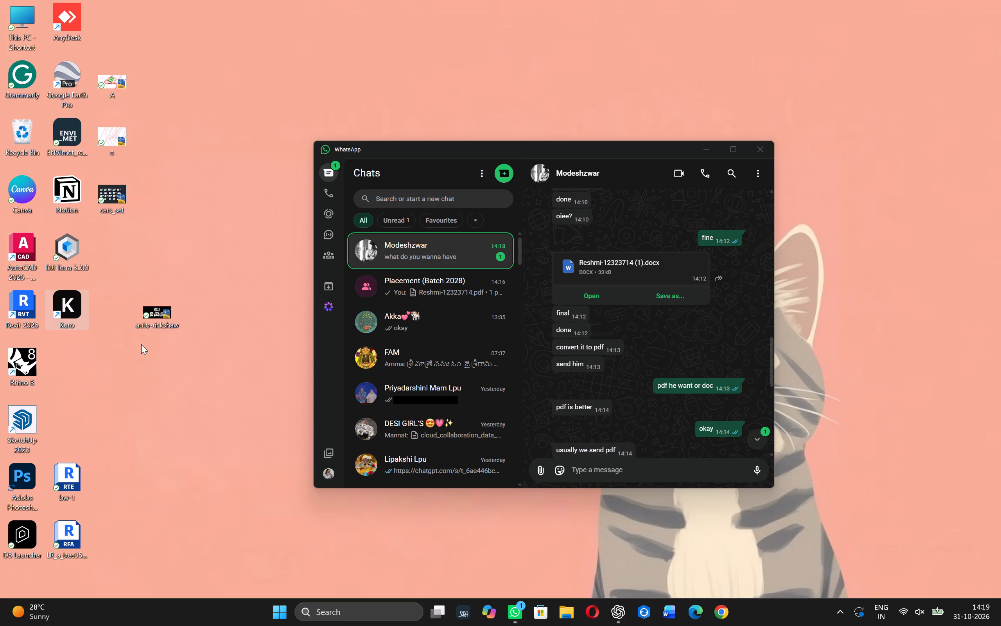
drag(75, 473, 77, 377)
drag(60, 540, 60, 534)
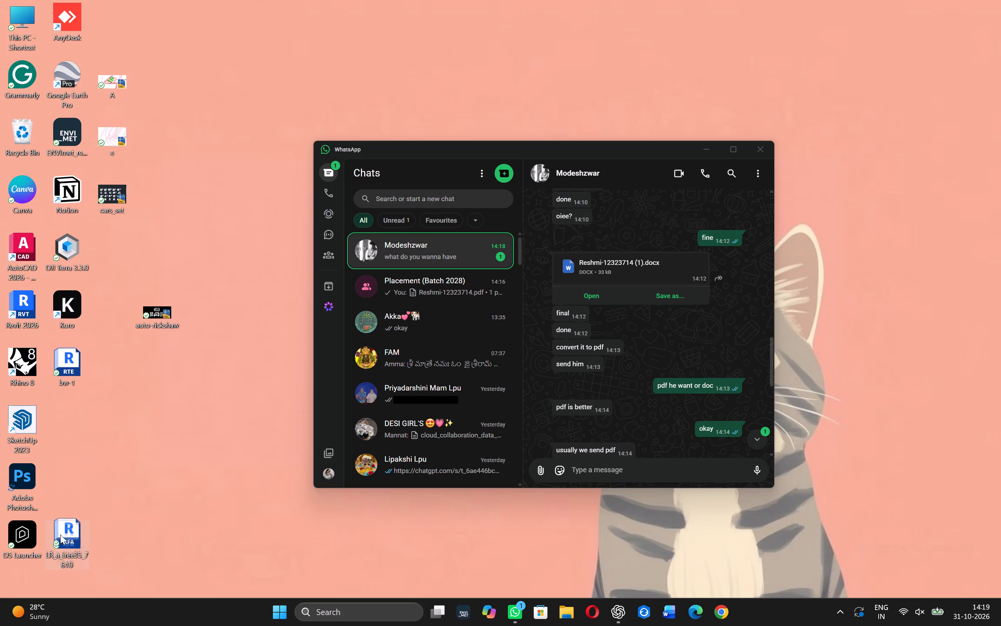
drag(60, 534, 63, 426)
drag(167, 315, 82, 478)
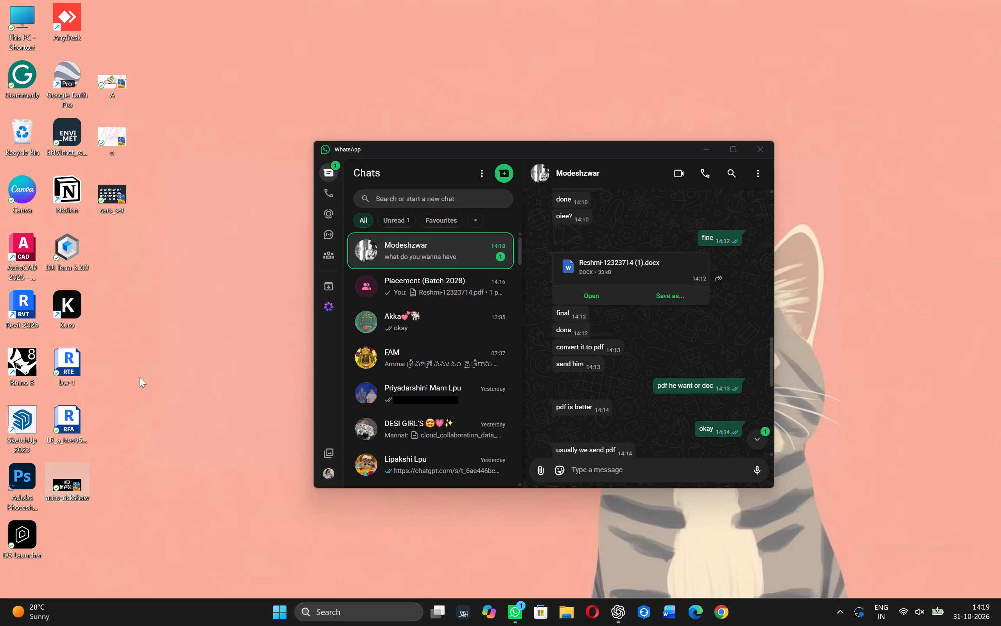
drag(111, 197, 59, 543)
Move the A and e images together to the top of the third desktop column.
drag(125, 45, 100, 165)
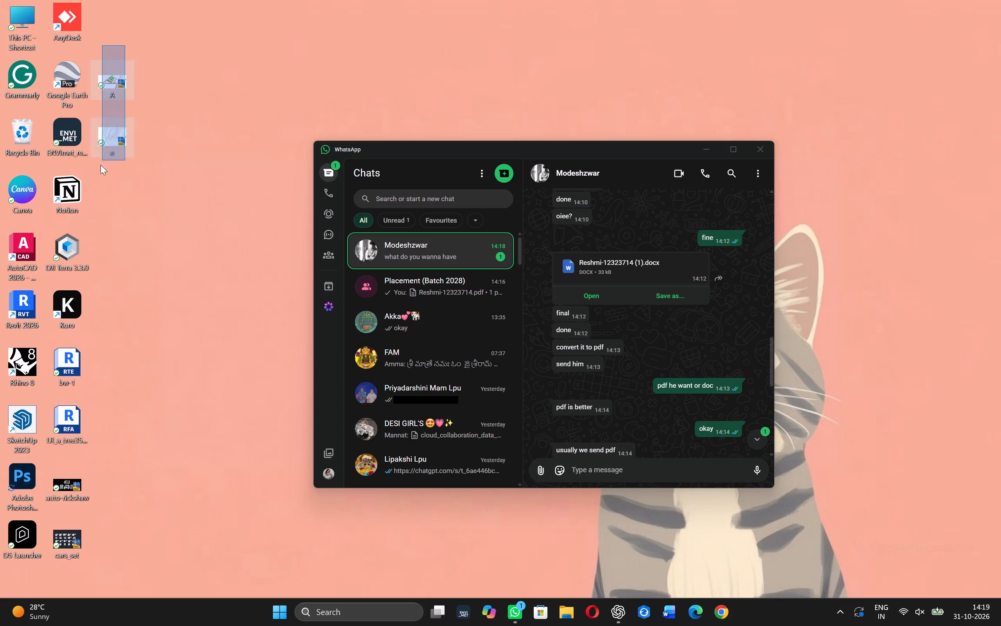
drag(100, 165, 98, 178)
drag(111, 92, 115, 29)
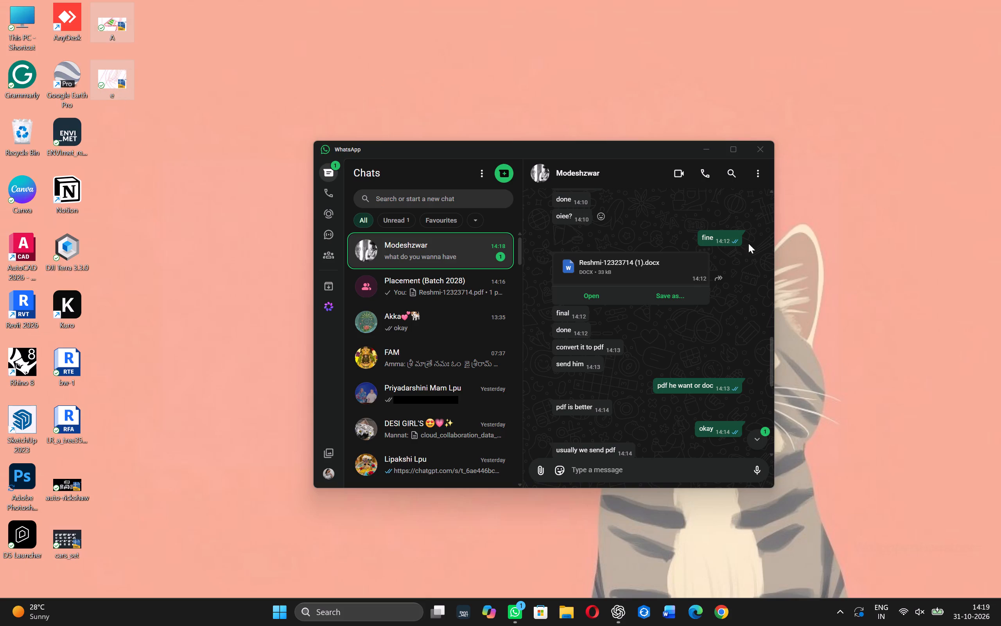